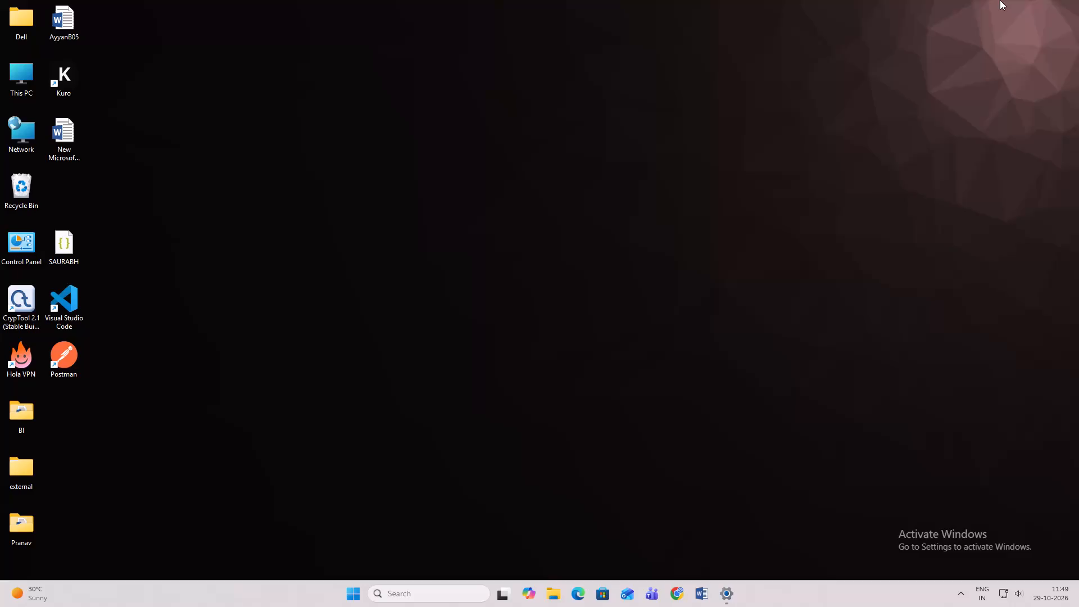
Open Chrome, search the web for "send anywhere" and open the Send Anywhere file transfer site.
{"action": "left_click", "coordinate": [545, 323]}
{"action": "left_click", "coordinate": [674, 586]}
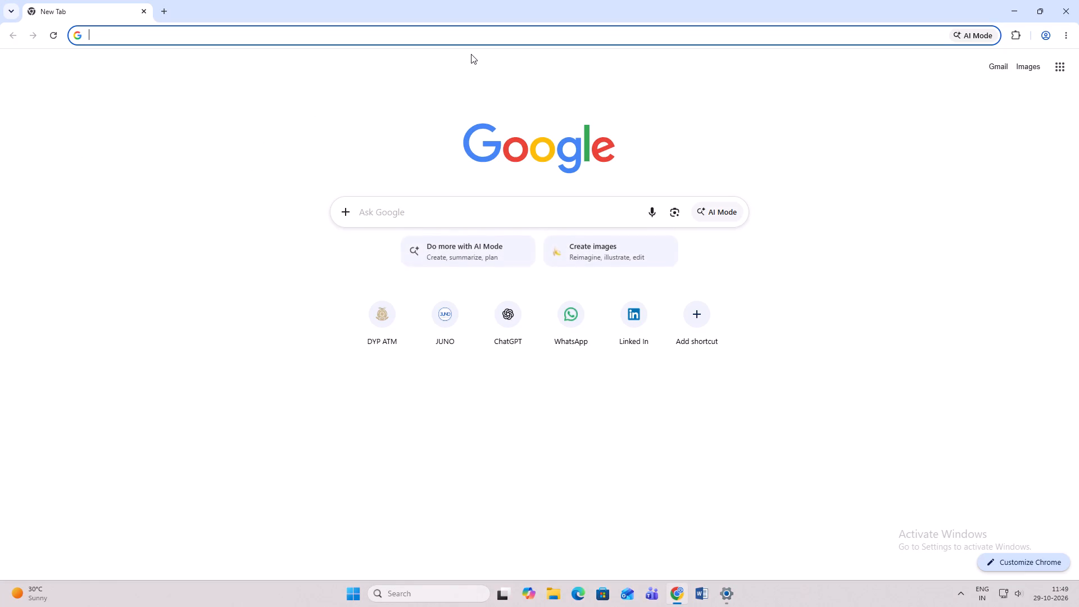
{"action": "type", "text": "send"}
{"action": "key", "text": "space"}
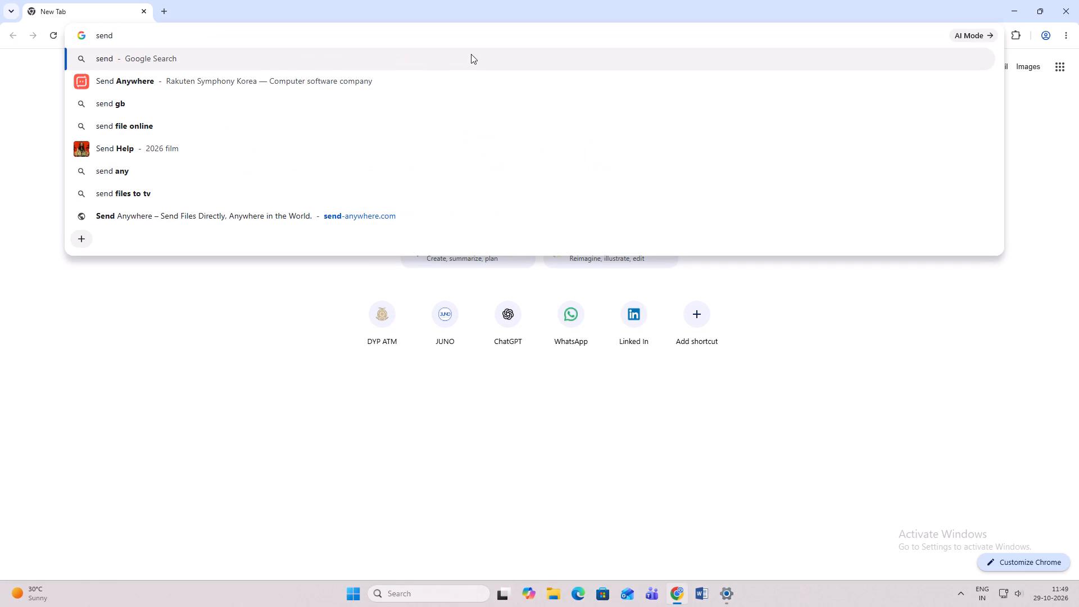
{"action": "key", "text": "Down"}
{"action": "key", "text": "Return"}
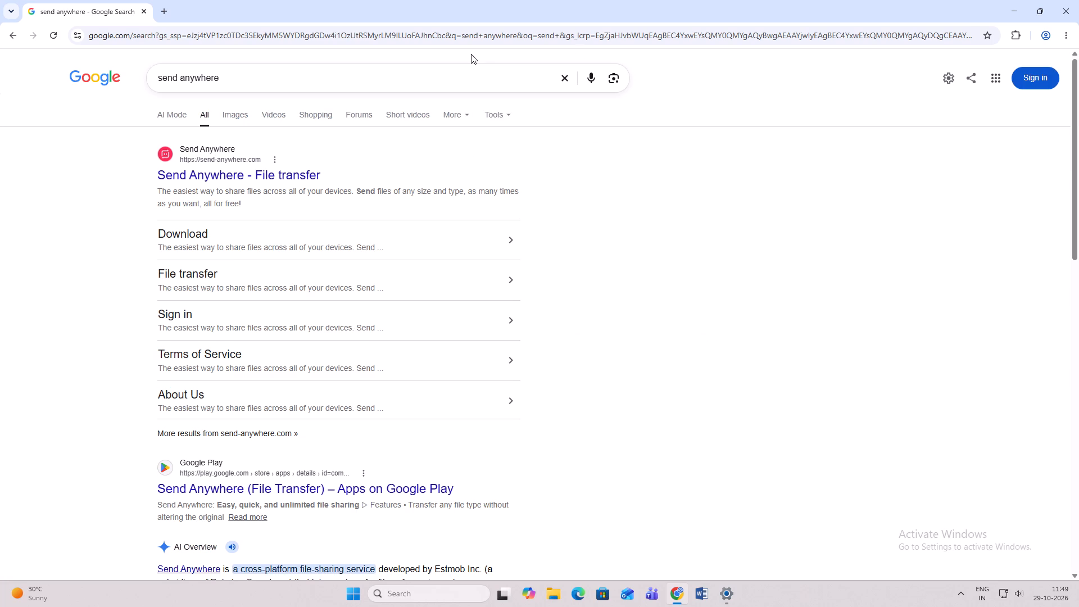
{"action": "left_click", "coordinate": [311, 182]}
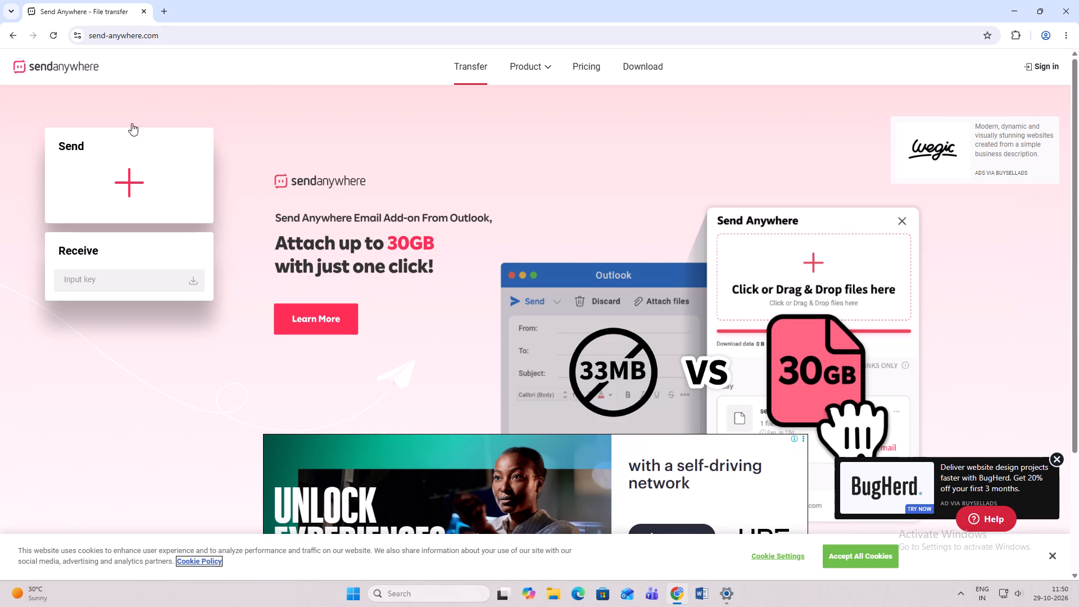
Receive the shared file on Send Anywhere by entering its transfer key and skipping the advertisement.
{"action": "left_click", "coordinate": [139, 181]}
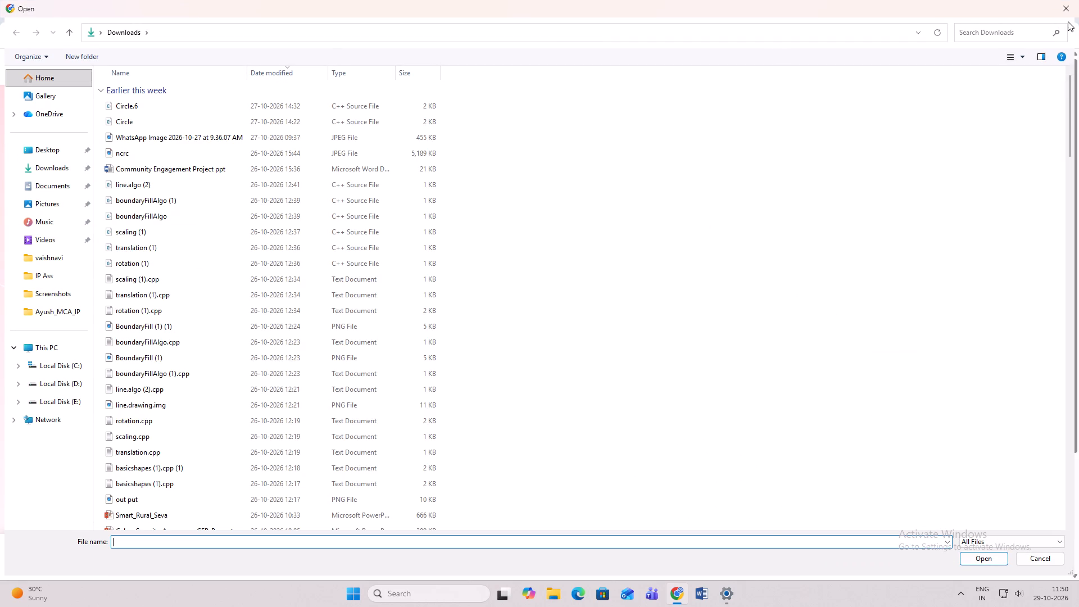
{"action": "left_click", "coordinate": [1068, 11]}
{"action": "left_click", "coordinate": [92, 288]}
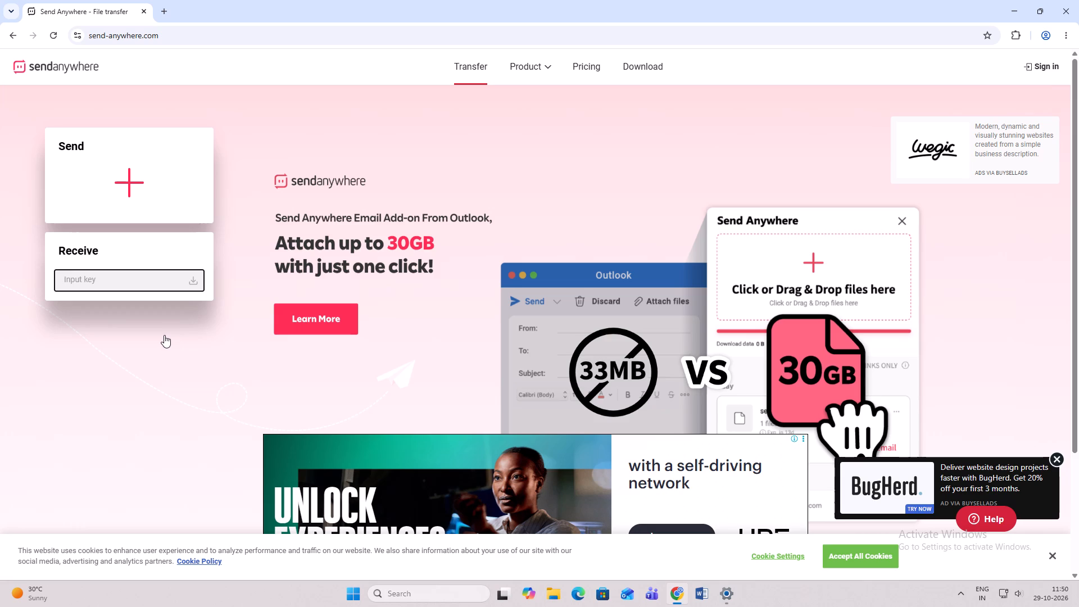
{"action": "scroll", "coordinate": [146, 334], "scroll_direction": "up", "scroll_amount": 1}
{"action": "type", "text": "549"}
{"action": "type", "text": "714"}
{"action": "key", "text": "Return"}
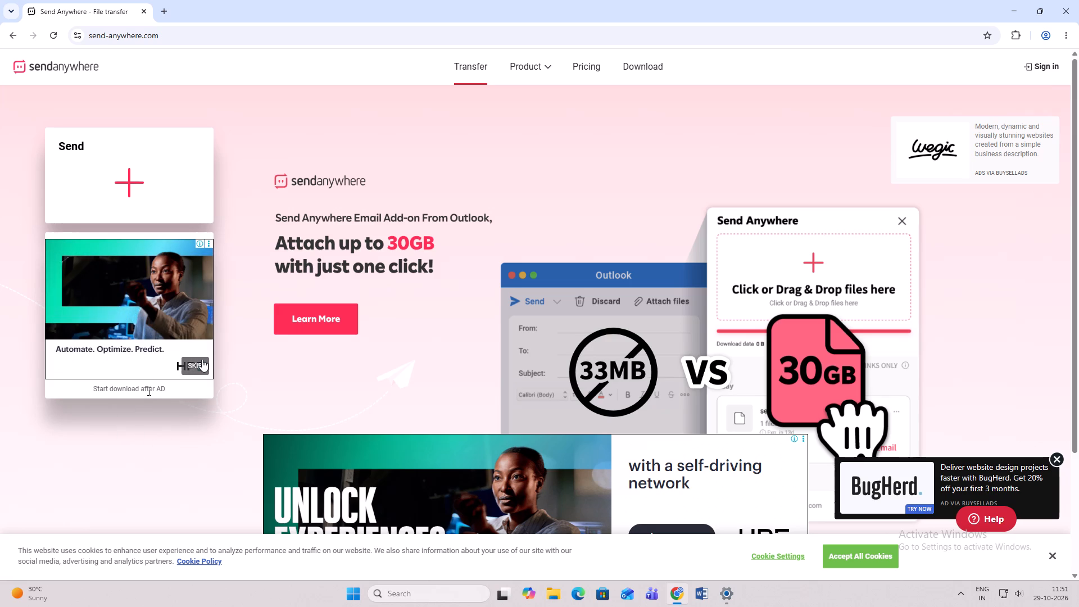
{"action": "left_click", "coordinate": [202, 359]}
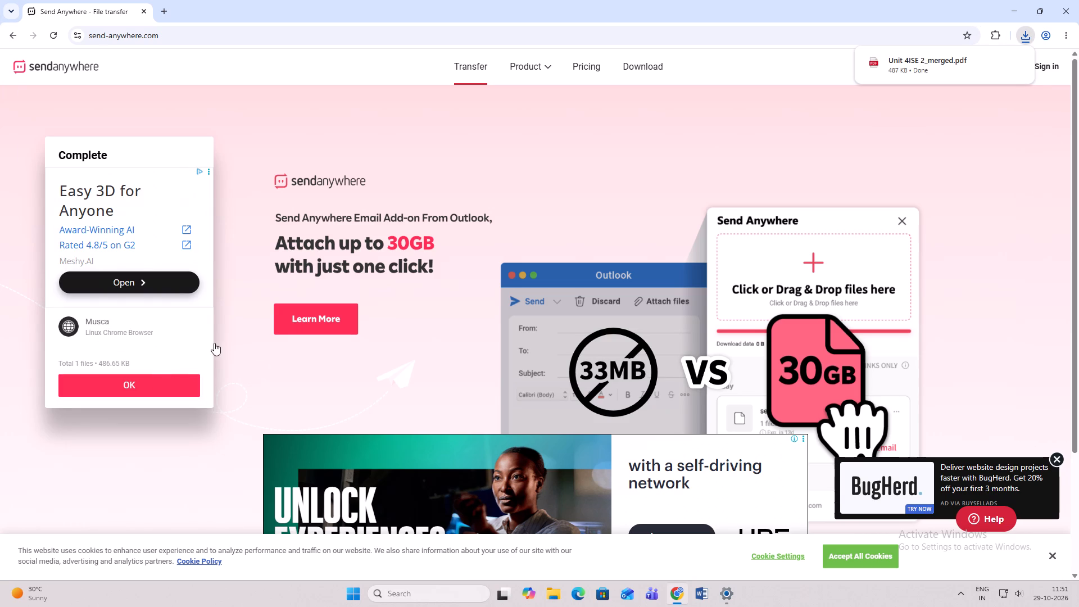
Open the downloaded Unit 4ISE 2_merged.pdf and view its first page.
{"action": "left_click", "coordinate": [921, 71]}
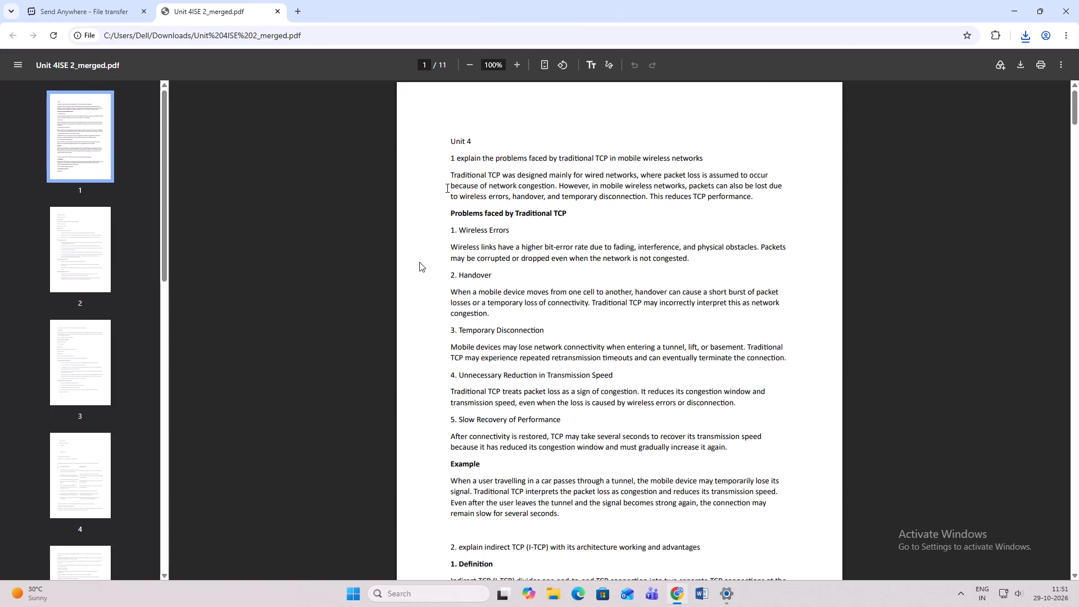
{"action": "scroll", "coordinate": [545, 310], "scroll_direction": "up", "scroll_amount": 11}
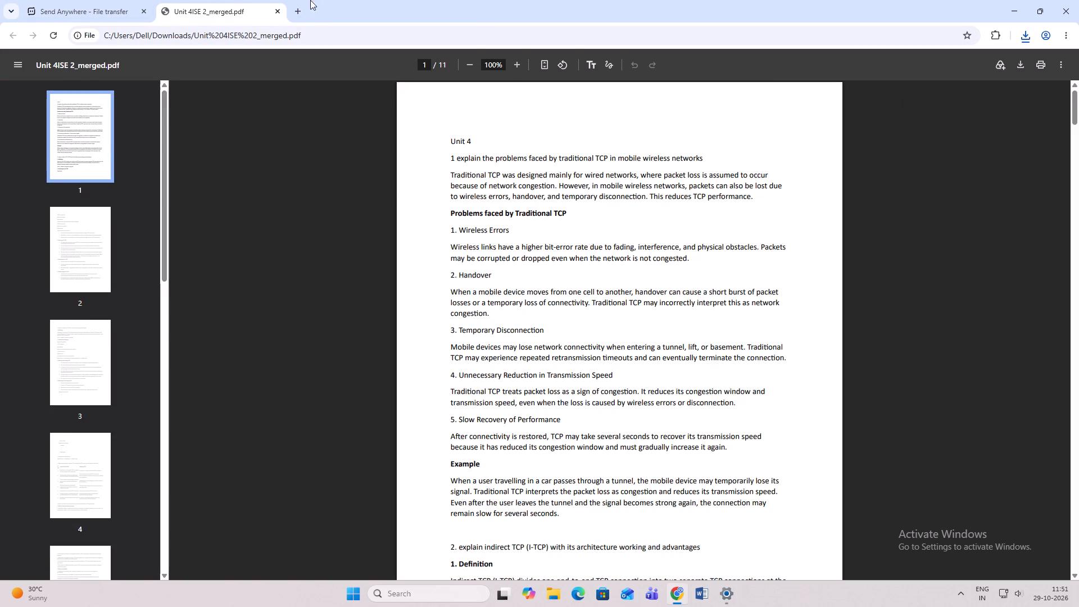
{"action": "scroll", "coordinate": [403, 169], "scroll_direction": "up", "scroll_amount": 4}
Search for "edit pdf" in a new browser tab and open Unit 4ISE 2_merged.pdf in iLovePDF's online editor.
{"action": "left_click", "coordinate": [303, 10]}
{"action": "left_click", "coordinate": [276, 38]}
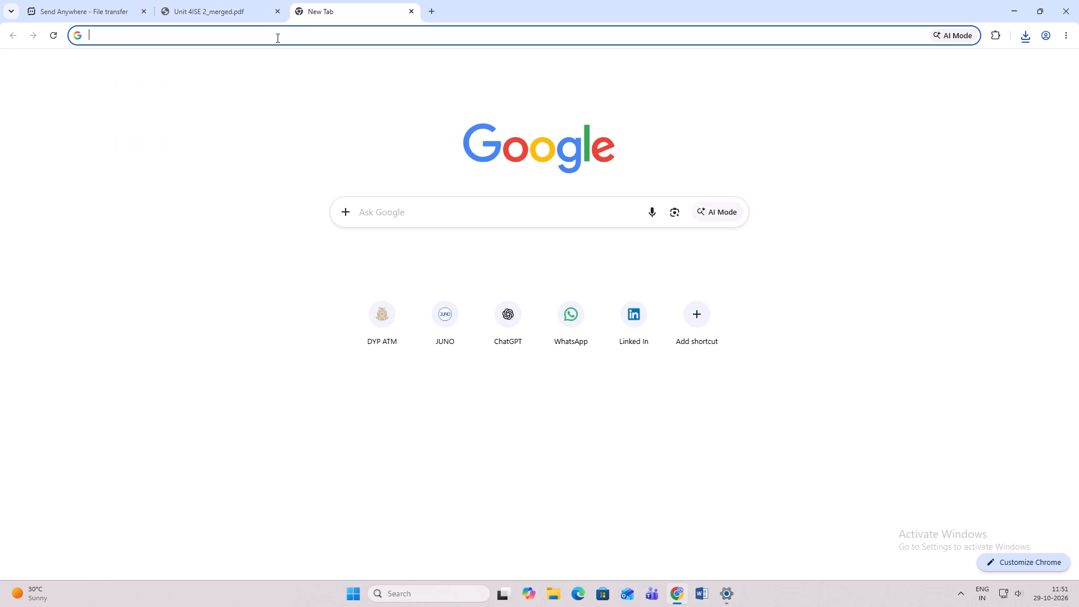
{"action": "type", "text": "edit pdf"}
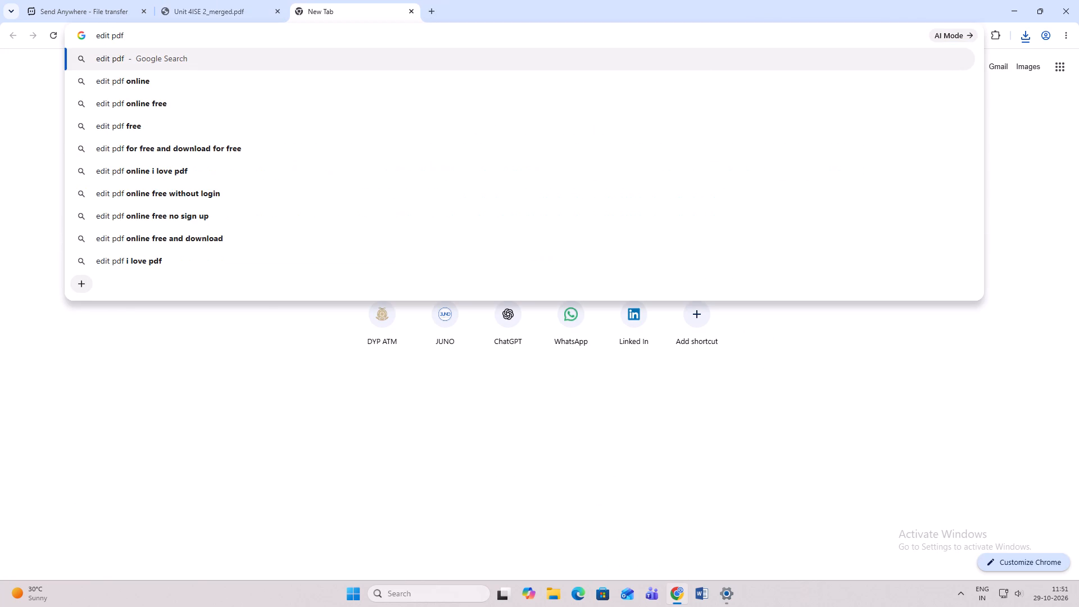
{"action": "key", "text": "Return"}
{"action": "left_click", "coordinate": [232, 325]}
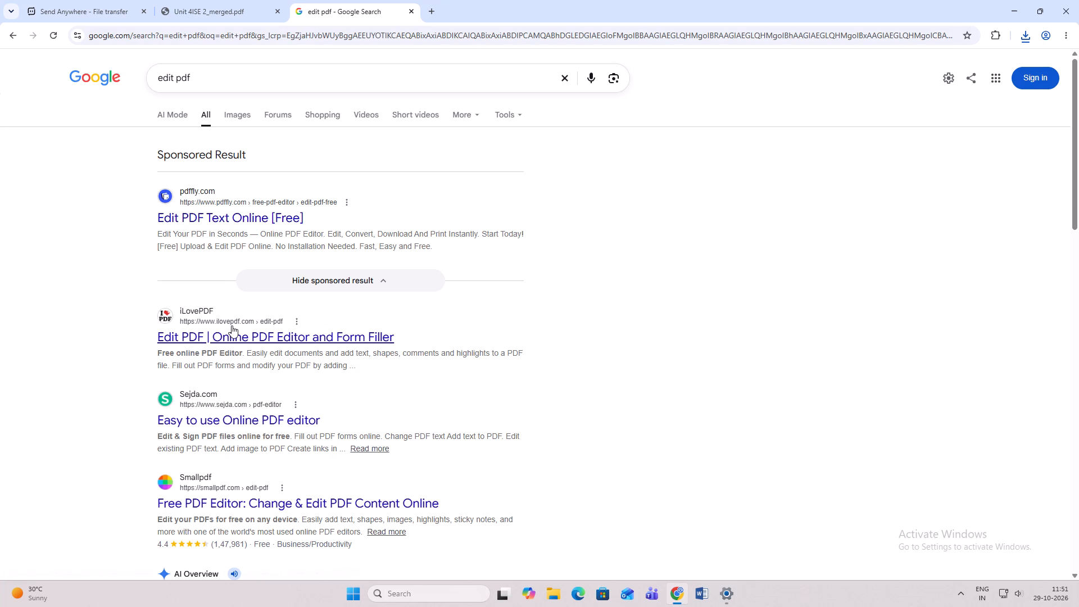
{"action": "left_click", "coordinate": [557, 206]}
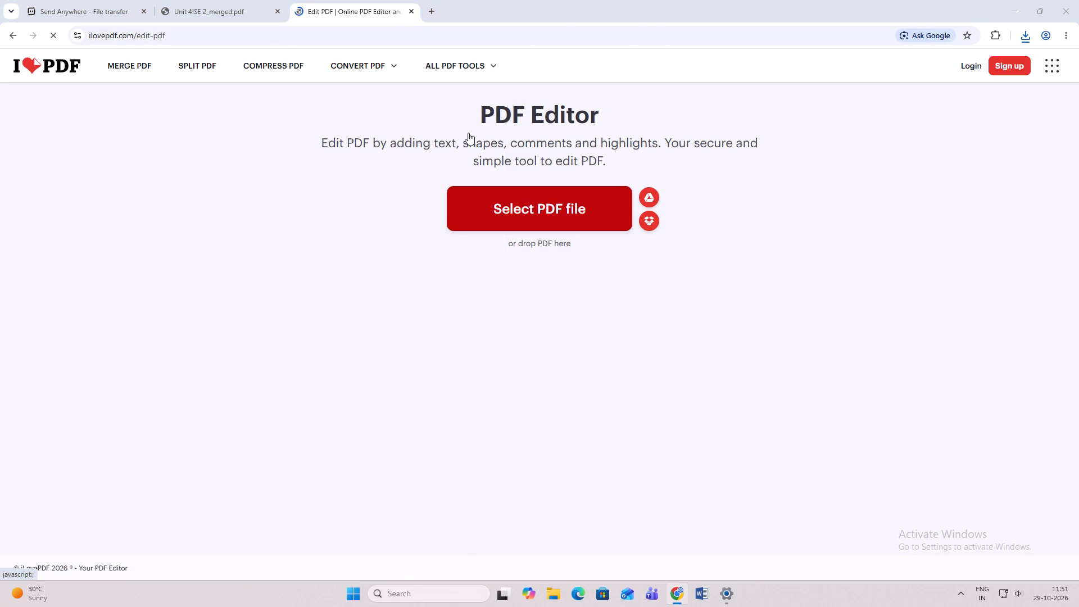
Load Unit 4ISE 2_merged from the Downloads folder into the PDF editor.
{"action": "left_click", "coordinate": [143, 106]}
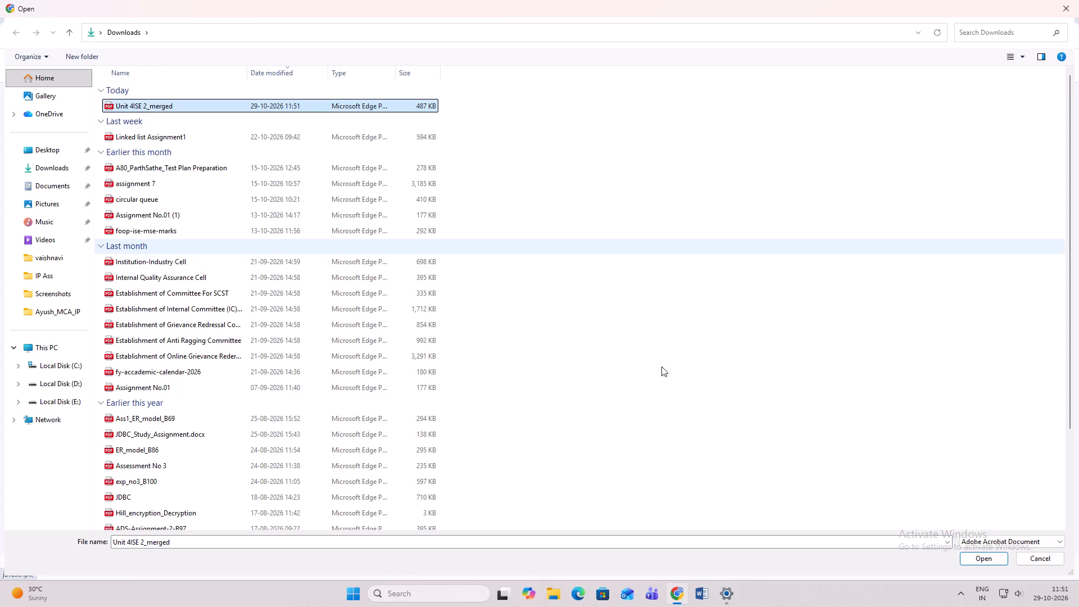
{"action": "double_click", "coordinate": [158, 105]}
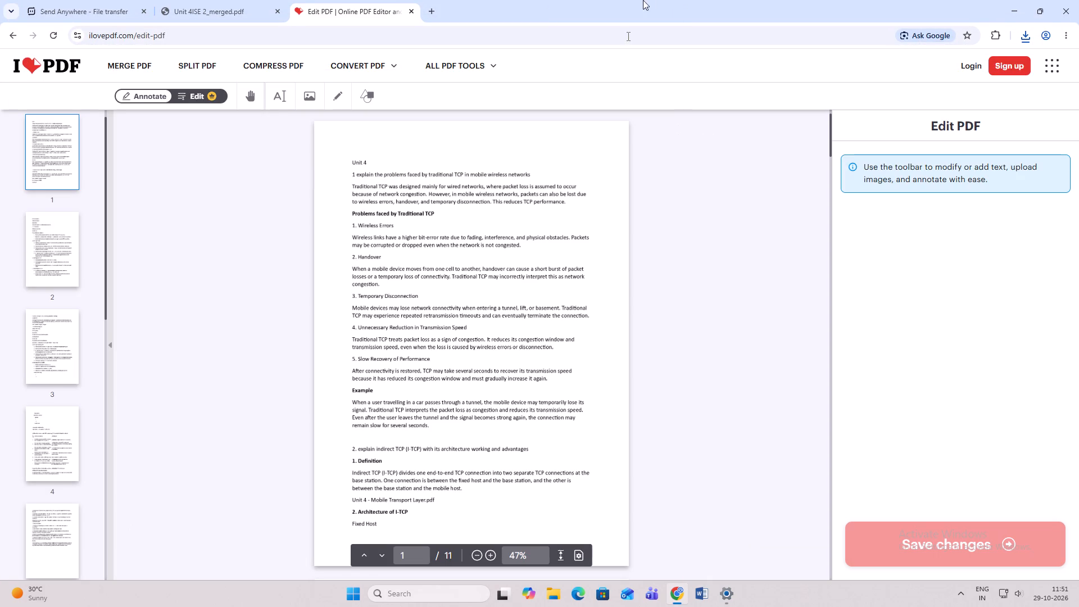
Switch the PDF editor from Annotate to Edit mode so the document's existing text is editable.
{"action": "scroll", "coordinate": [521, 232], "scroll_direction": "up", "scroll_amount": 6}
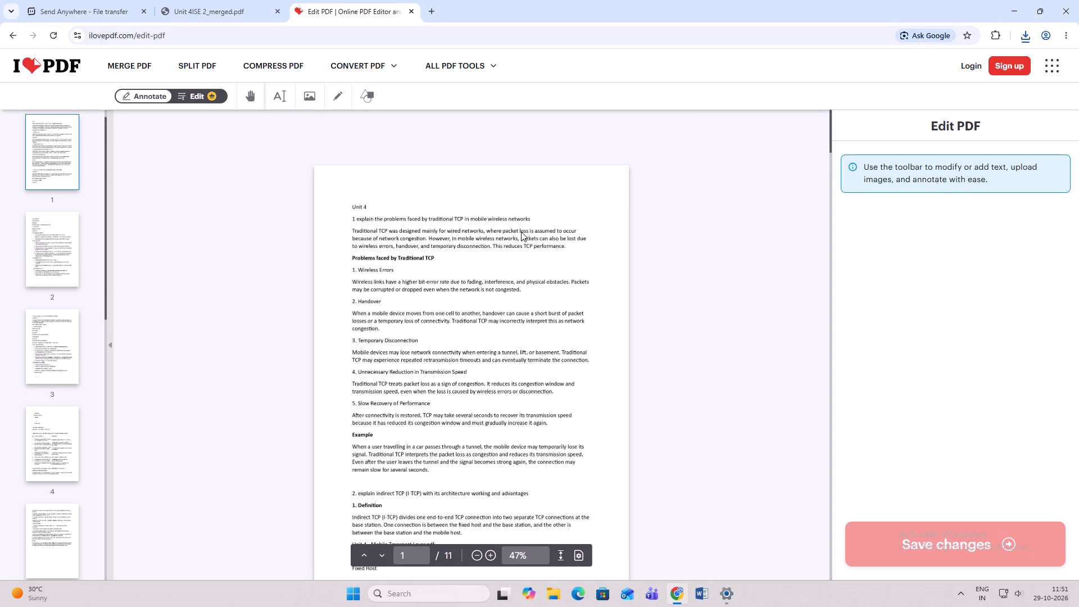
{"action": "left_click", "coordinate": [427, 294]}
{"action": "scroll", "coordinate": [498, 329], "scroll_direction": "down", "scroll_amount": 2}
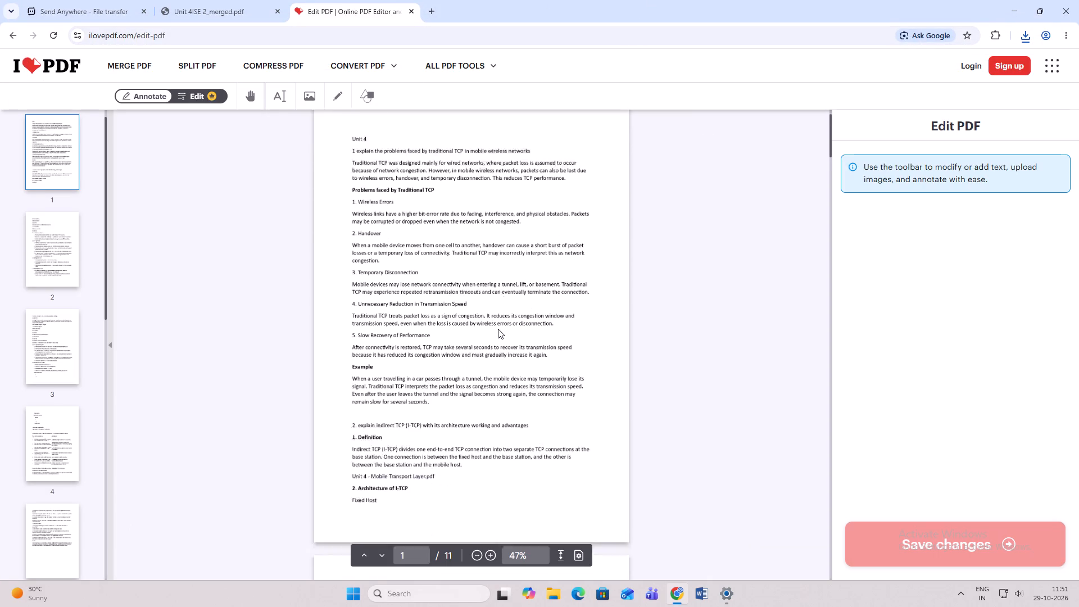
{"action": "scroll", "coordinate": [498, 329], "scroll_direction": "up", "scroll_amount": 4}
{"action": "left_click", "coordinate": [209, 98]}
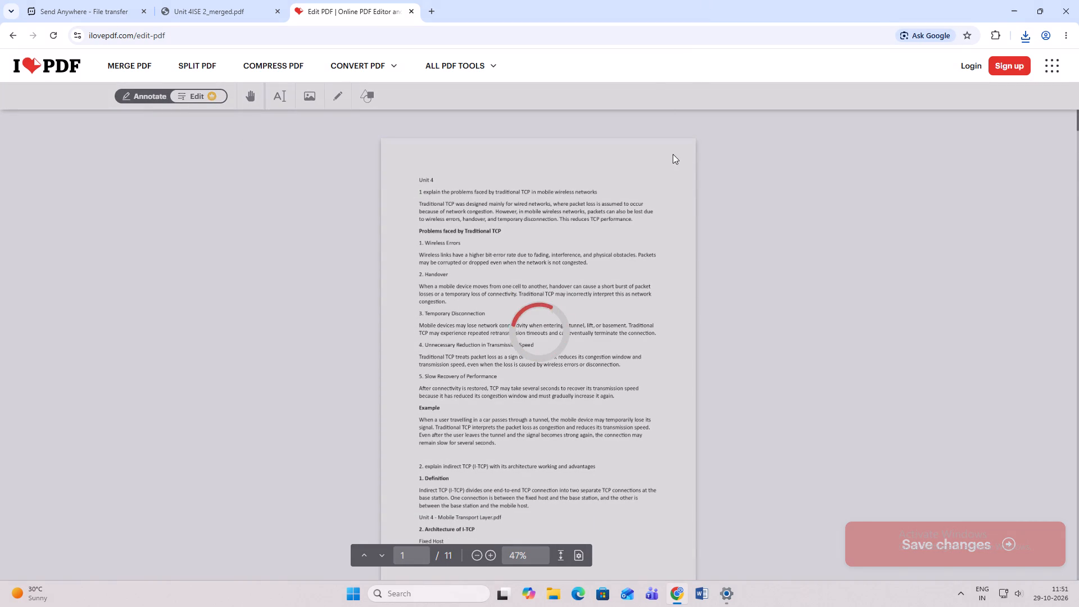
{"action": "left_click", "coordinate": [245, 0]}
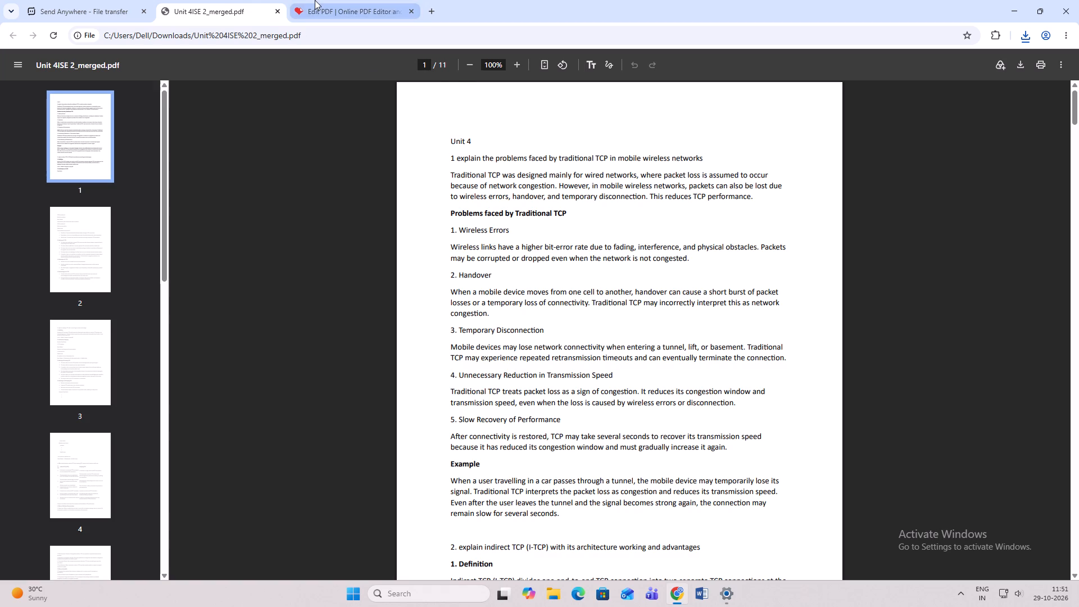
{"action": "left_click", "coordinate": [317, 0]}
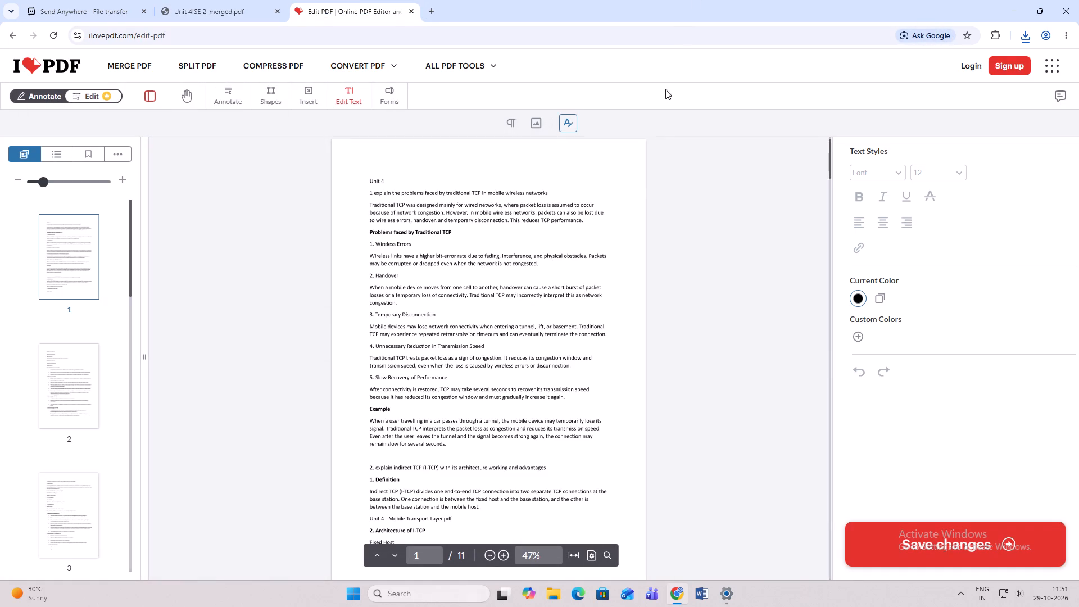
Open page 1's text block for editing and select text upward from the end of the Example paragraph.
{"action": "scroll", "coordinate": [565, 253], "scroll_direction": "down", "scroll_amount": 3}
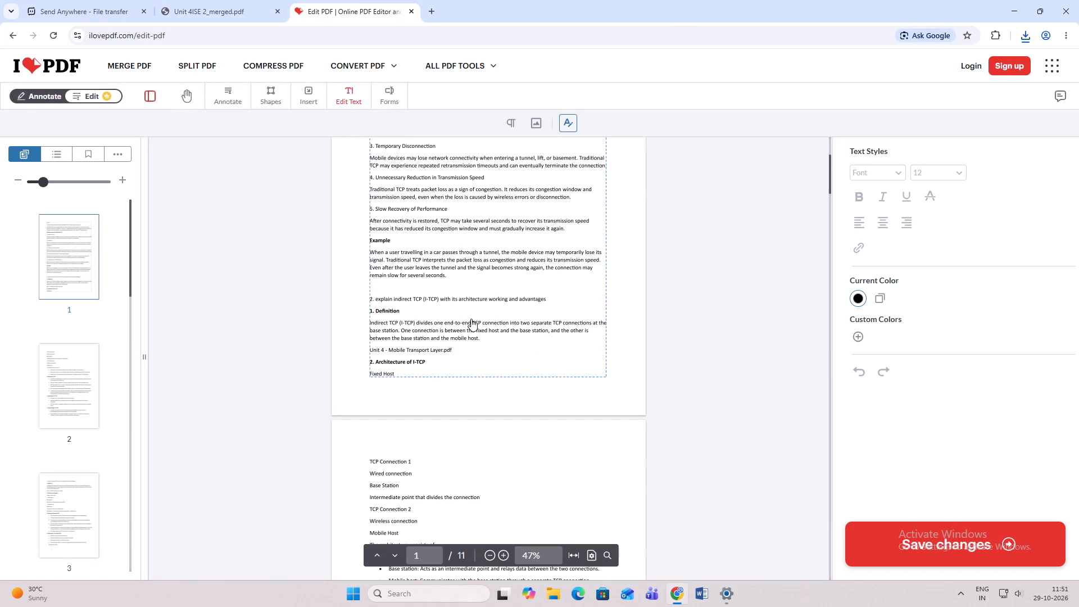
{"action": "scroll", "coordinate": [584, 414], "scroll_direction": "up", "scroll_amount": 4}
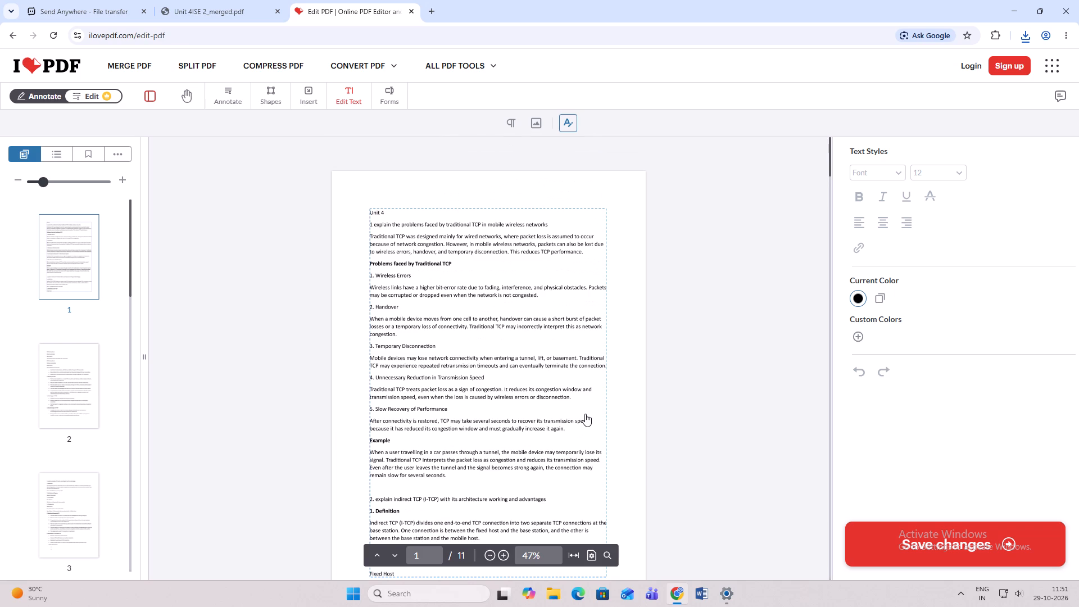
{"action": "scroll", "coordinate": [590, 398], "scroll_direction": "down", "scroll_amount": 2}
{"action": "left_click", "coordinate": [537, 372]}
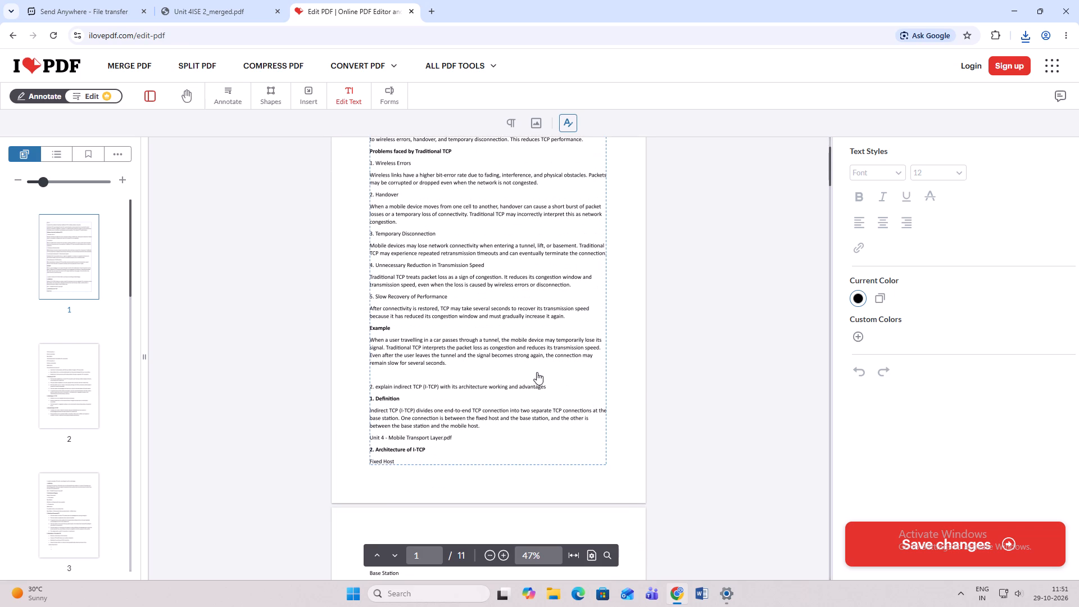
{"action": "left_click", "coordinate": [470, 368]}
{"action": "triple_click", "coordinate": [447, 361]}
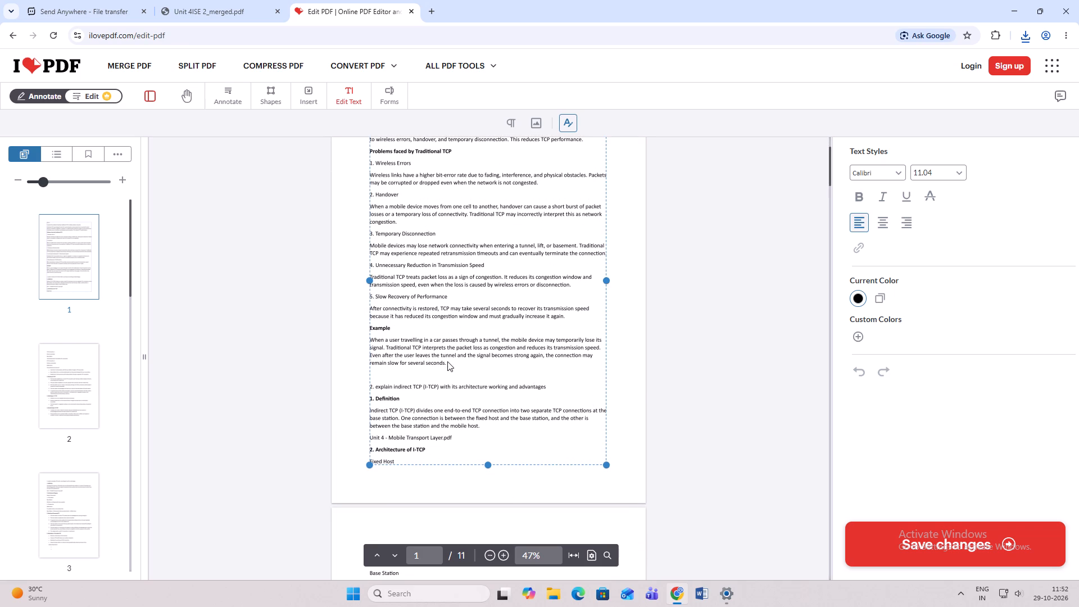
{"action": "left_click", "coordinate": [447, 361]}
{"action": "left_click_drag", "start_coordinate": [447, 361], "coordinate": [438, 285]}
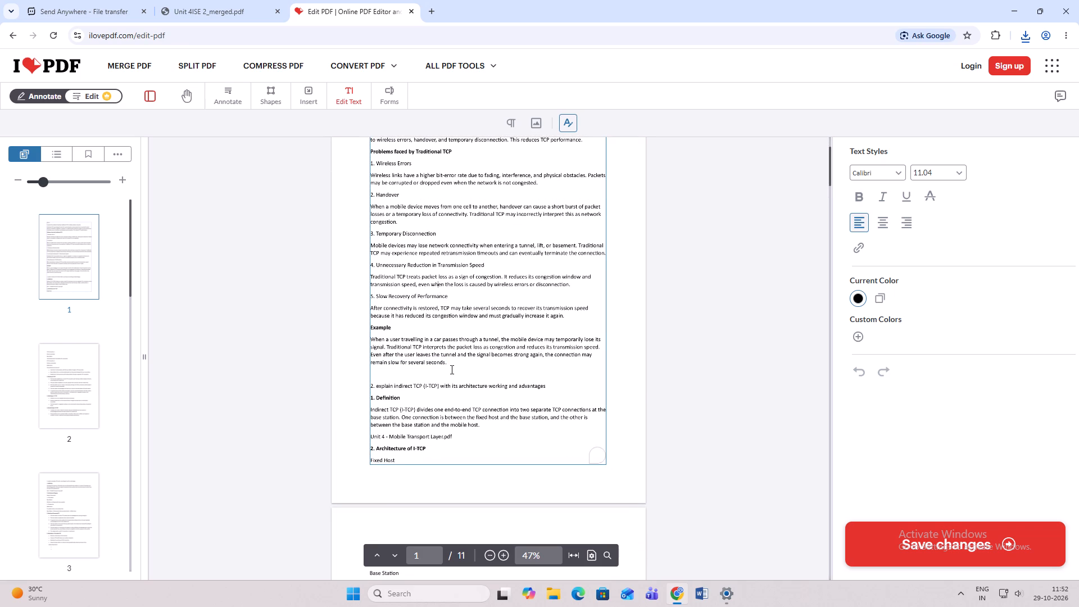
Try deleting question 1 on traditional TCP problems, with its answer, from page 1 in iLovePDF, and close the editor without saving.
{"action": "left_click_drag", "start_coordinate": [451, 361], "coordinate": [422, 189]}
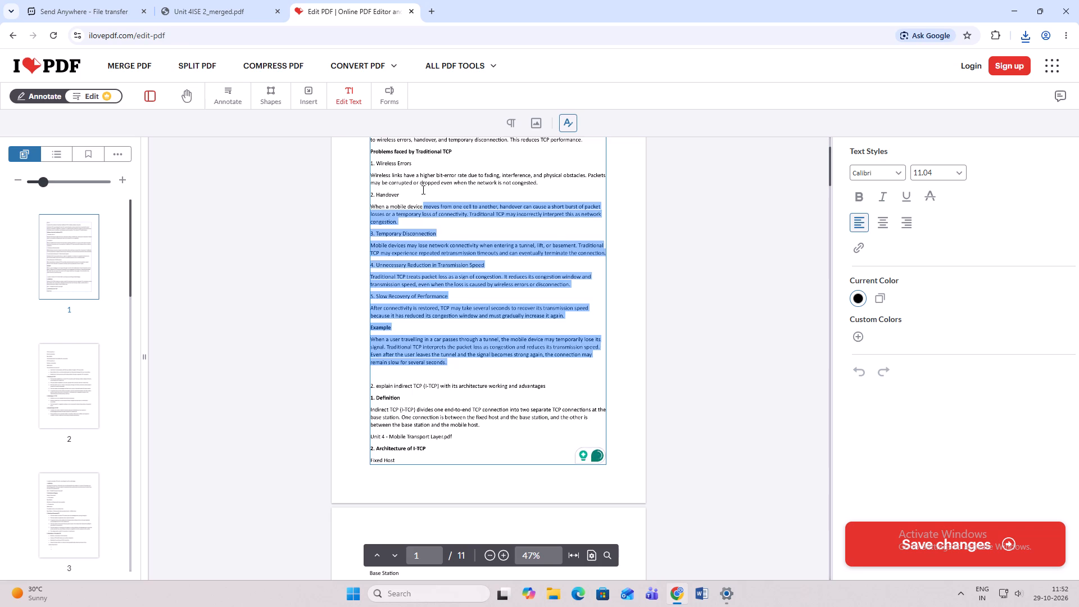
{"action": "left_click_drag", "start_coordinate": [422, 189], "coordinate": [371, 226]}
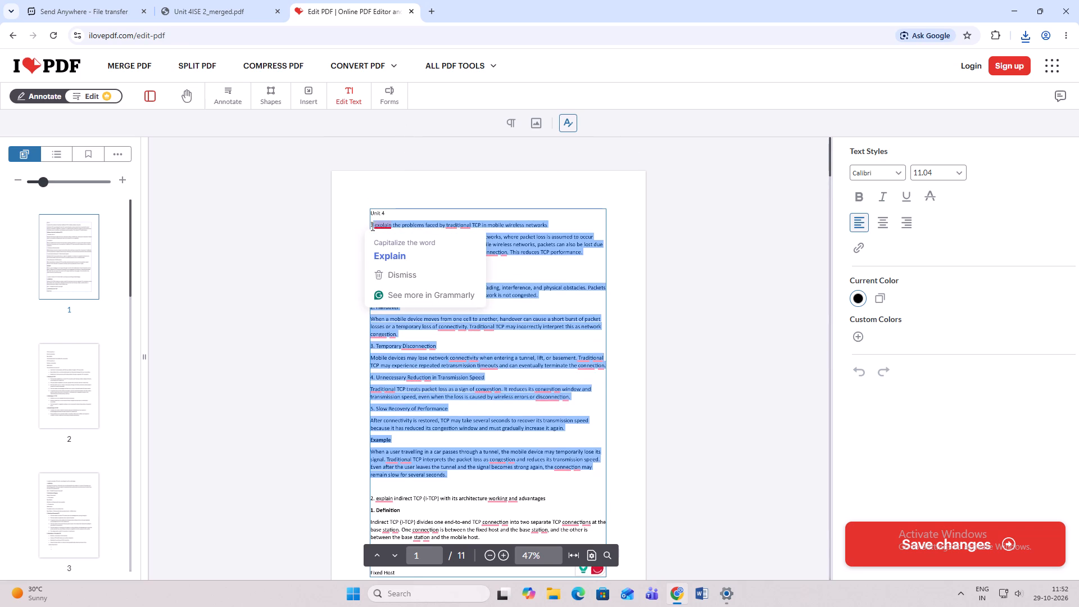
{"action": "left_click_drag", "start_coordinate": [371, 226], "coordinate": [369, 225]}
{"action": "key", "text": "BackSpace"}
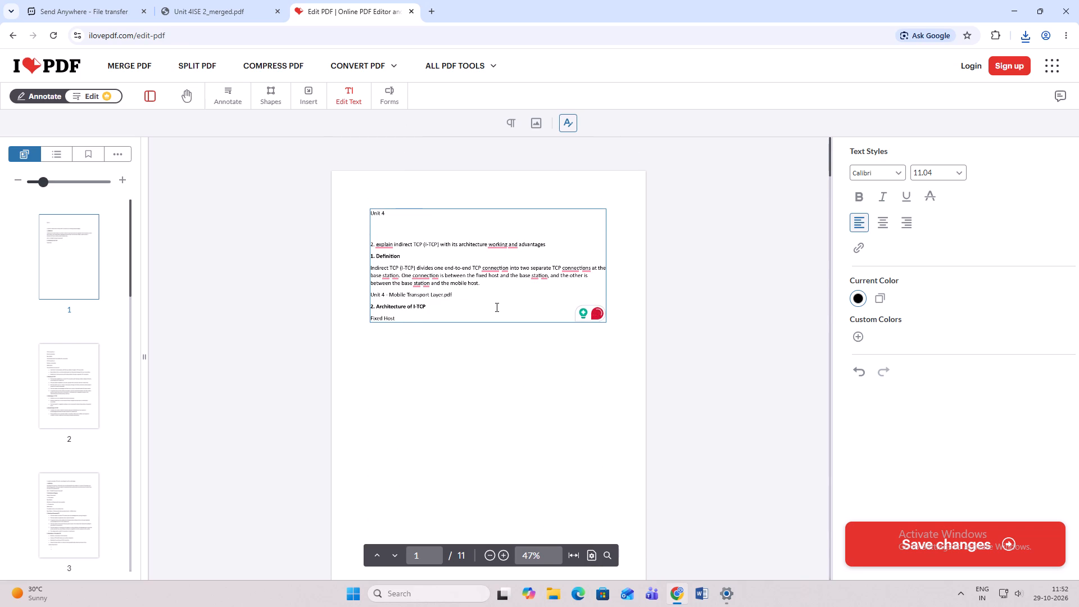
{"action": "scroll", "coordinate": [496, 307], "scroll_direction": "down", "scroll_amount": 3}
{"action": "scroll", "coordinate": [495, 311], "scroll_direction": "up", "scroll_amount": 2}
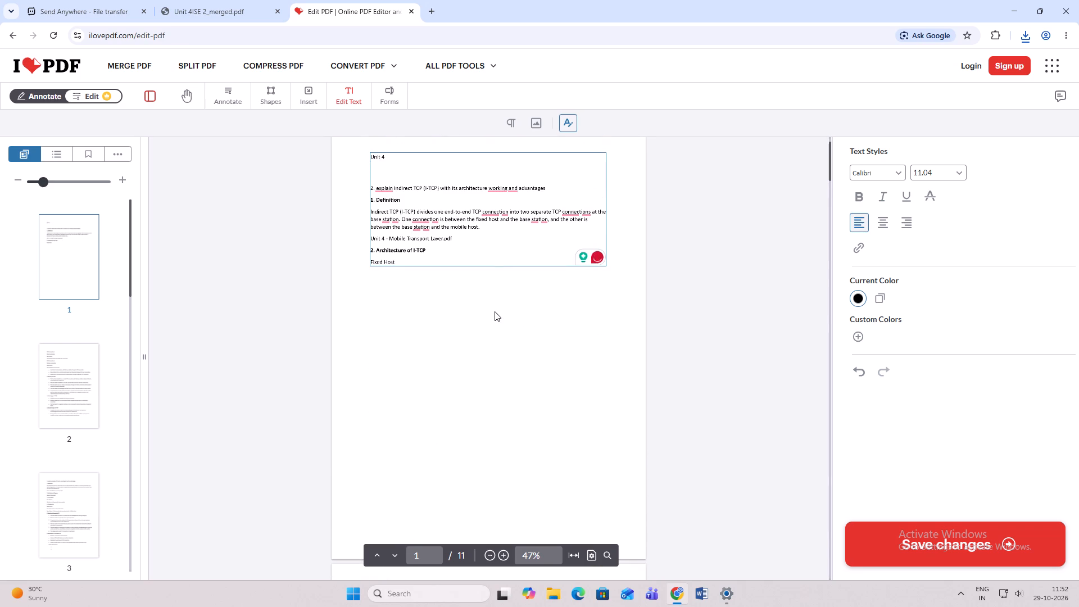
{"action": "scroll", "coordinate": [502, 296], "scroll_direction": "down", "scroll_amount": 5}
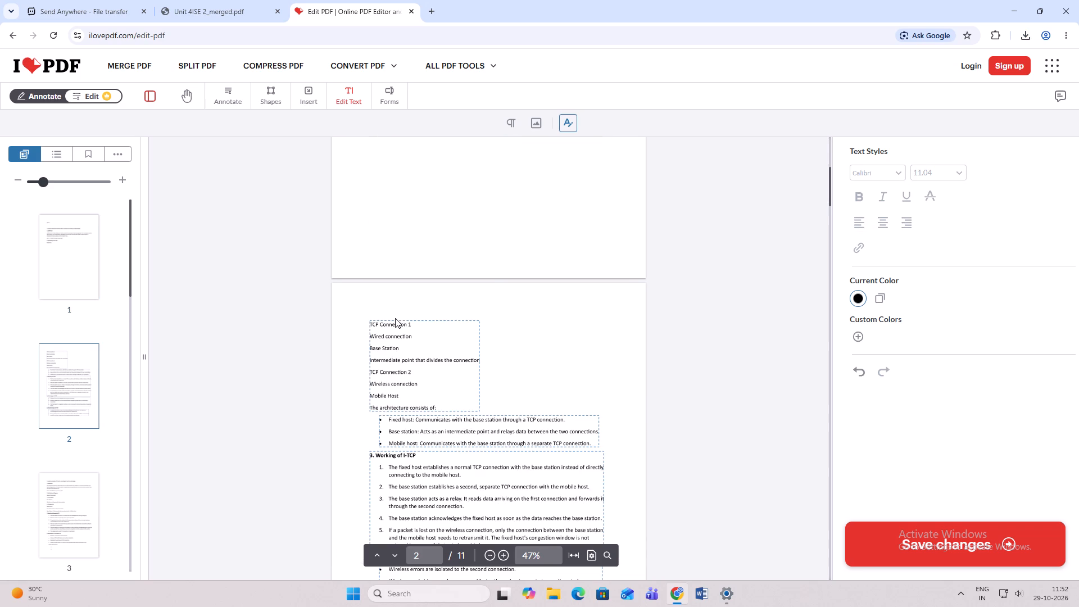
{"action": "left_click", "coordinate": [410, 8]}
Launch Word 2016, dismiss the activation wizard and open Unit 4ISE 2_merged from the Downloads folder.
{"action": "left_click", "coordinate": [401, 590]}
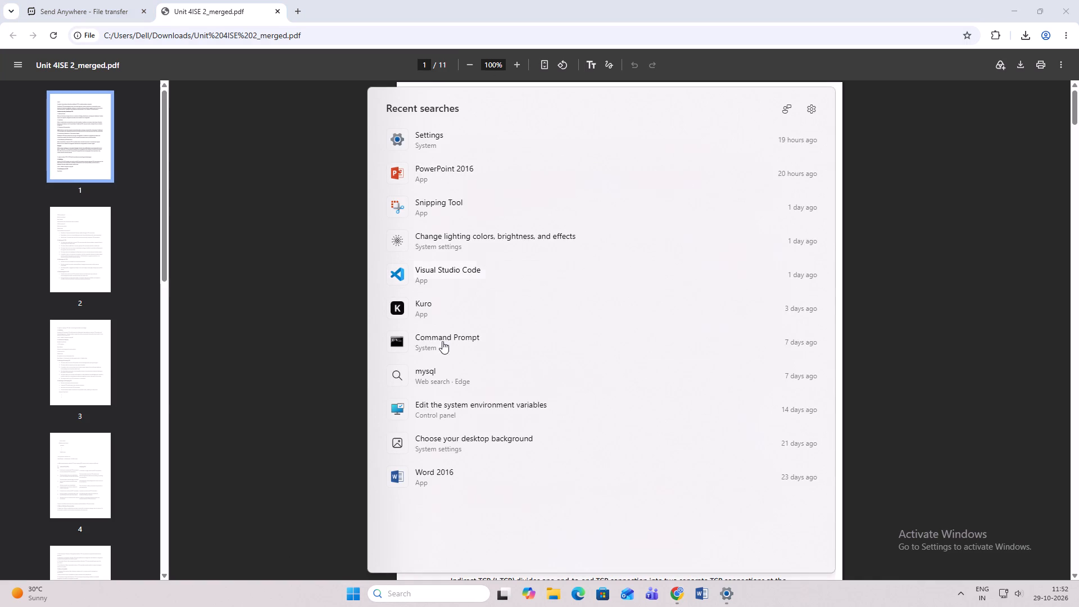
{"action": "left_click", "coordinate": [424, 479]}
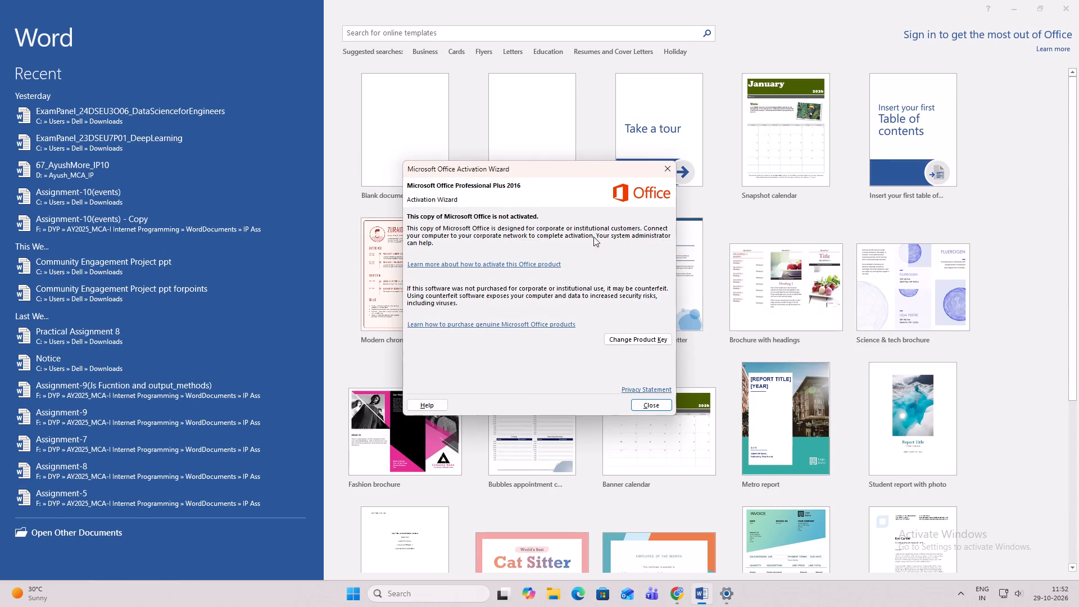
{"action": "left_click", "coordinate": [664, 169]}
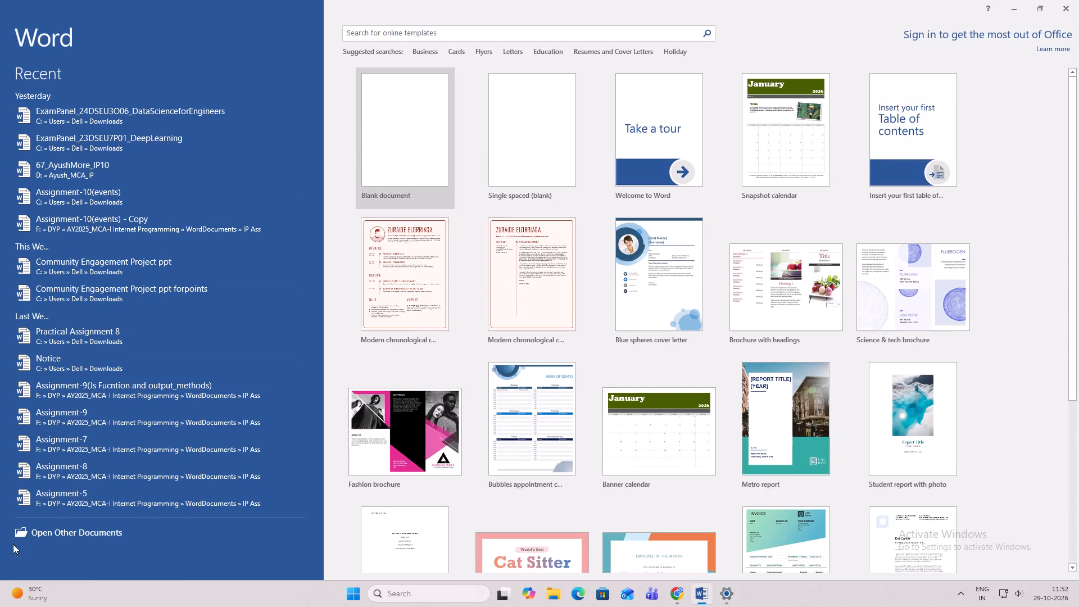
{"action": "left_click", "coordinate": [34, 534]}
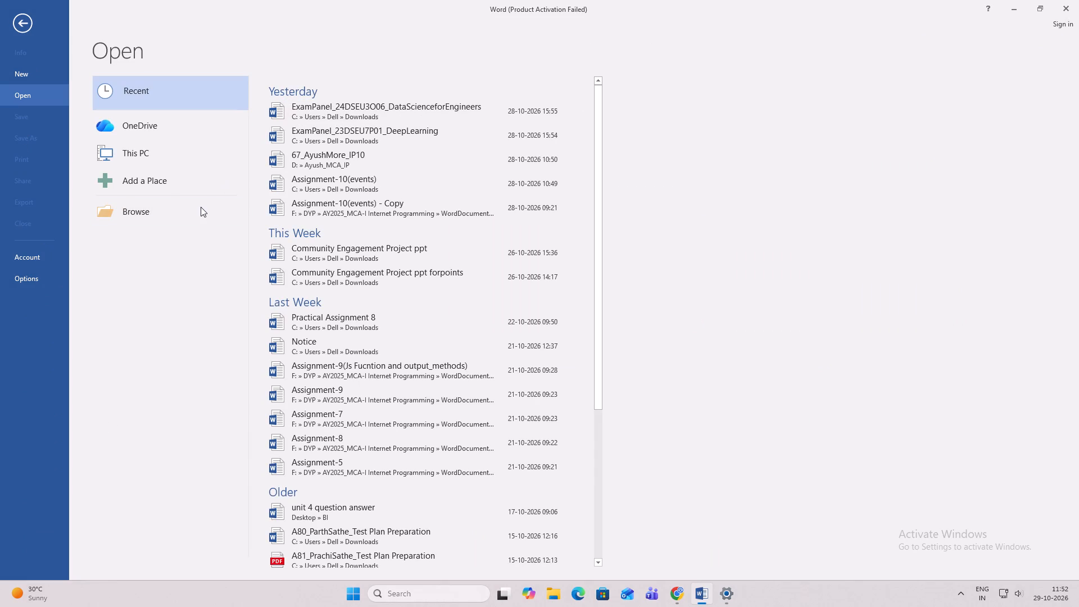
{"action": "left_click", "coordinate": [201, 207]}
{"action": "left_click", "coordinate": [53, 119]}
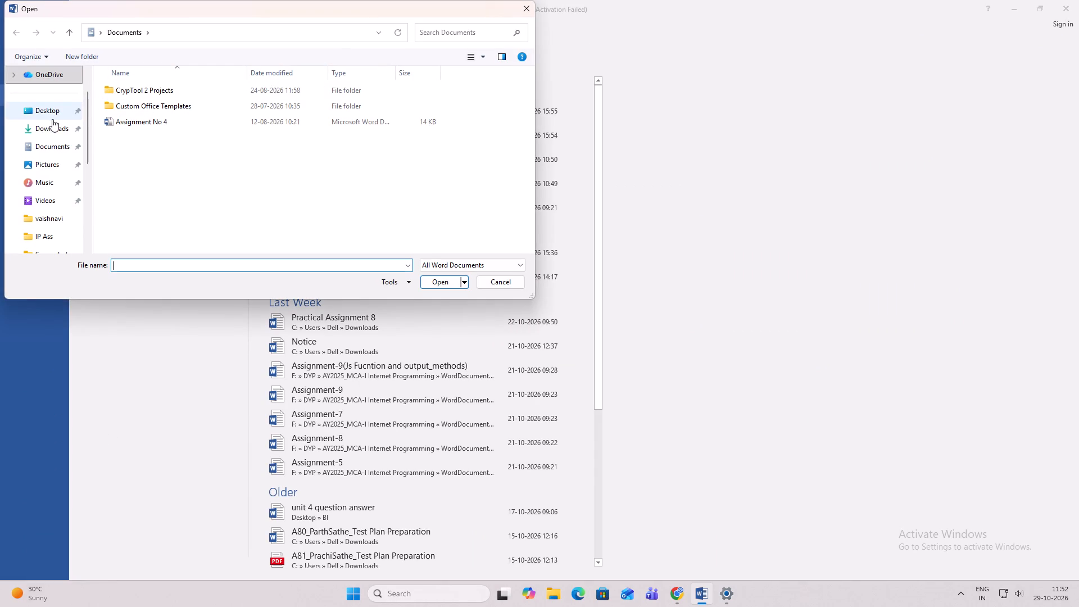
{"action": "left_click", "coordinate": [52, 123]}
{"action": "double_click", "coordinate": [135, 107]}
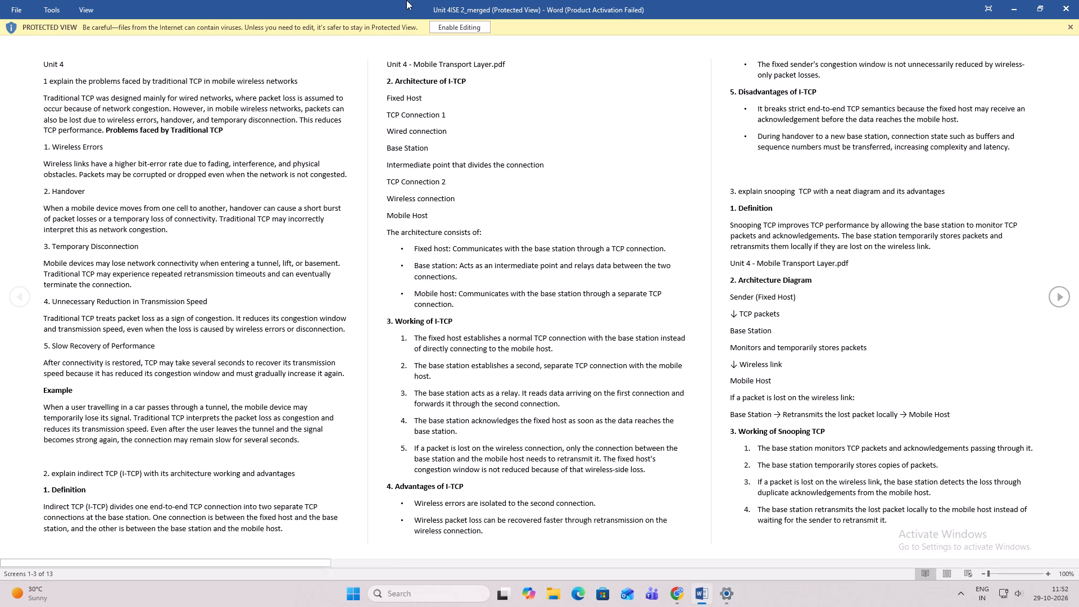
Enable editing of the protected Unit 4ISE 2_merged document and display it in Print Layout view.
{"action": "left_click", "coordinate": [455, 28]}
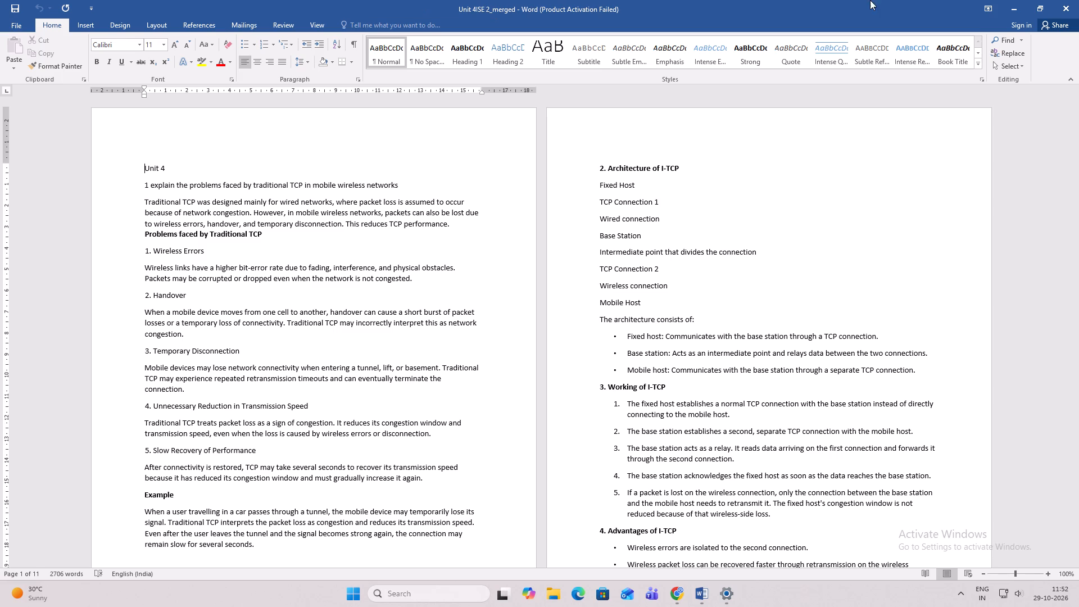
{"action": "left_click", "coordinate": [927, 577]}
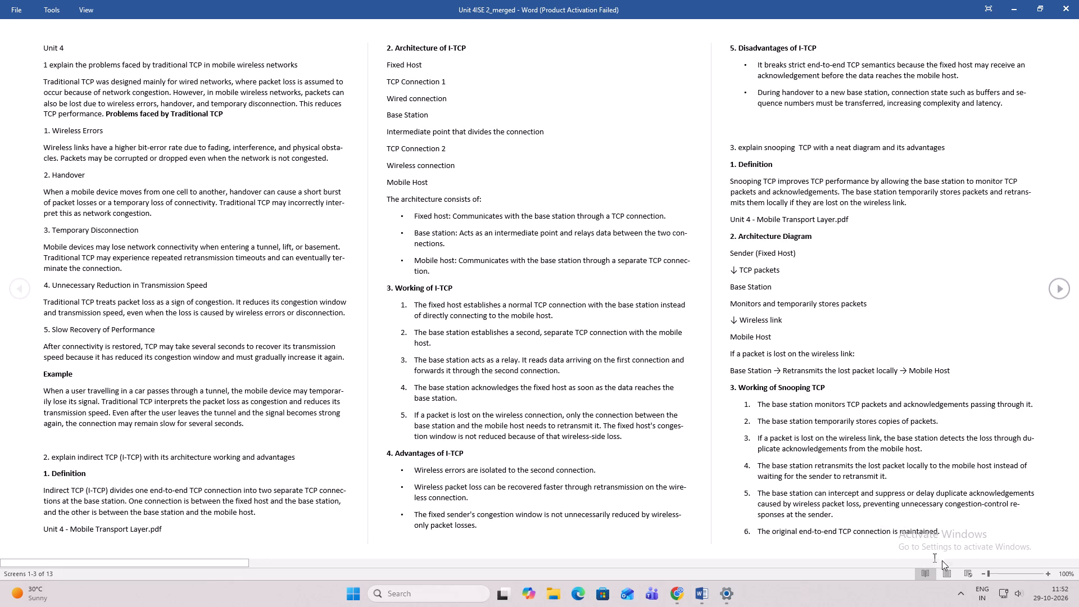
{"action": "left_click", "coordinate": [954, 574]}
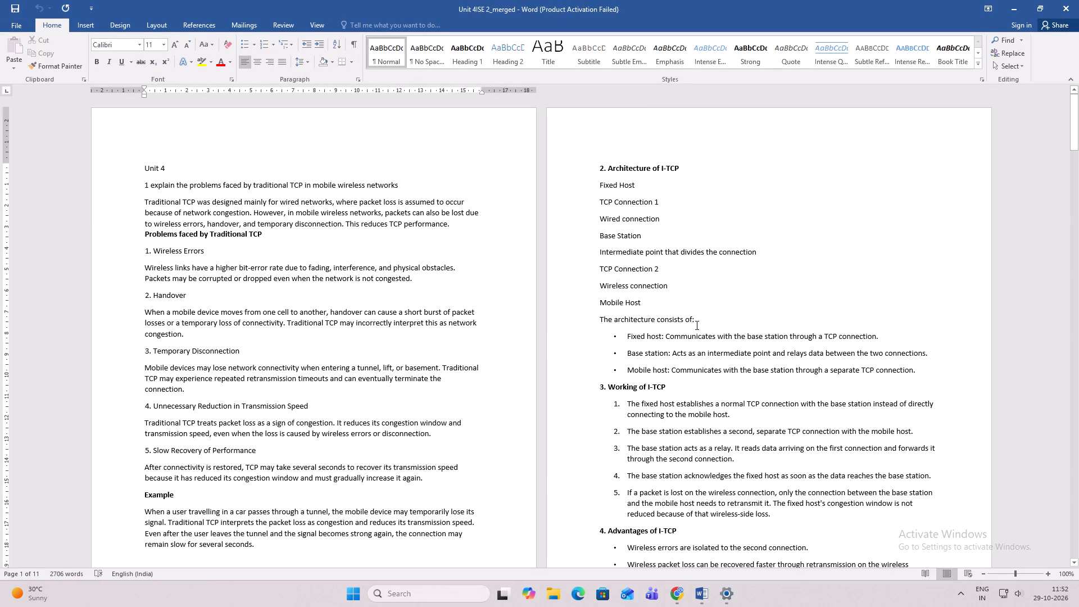
Delete Unit 4's question 1 on the problems faced by traditional TCP, together with its whole answer through the Example paragraph.
{"action": "scroll", "coordinate": [742, 372], "scroll_direction": "up", "scroll_amount": 2}
{"action": "scroll", "coordinate": [742, 372], "scroll_direction": "up", "scroll_amount": 4, "text": "ctrl"}
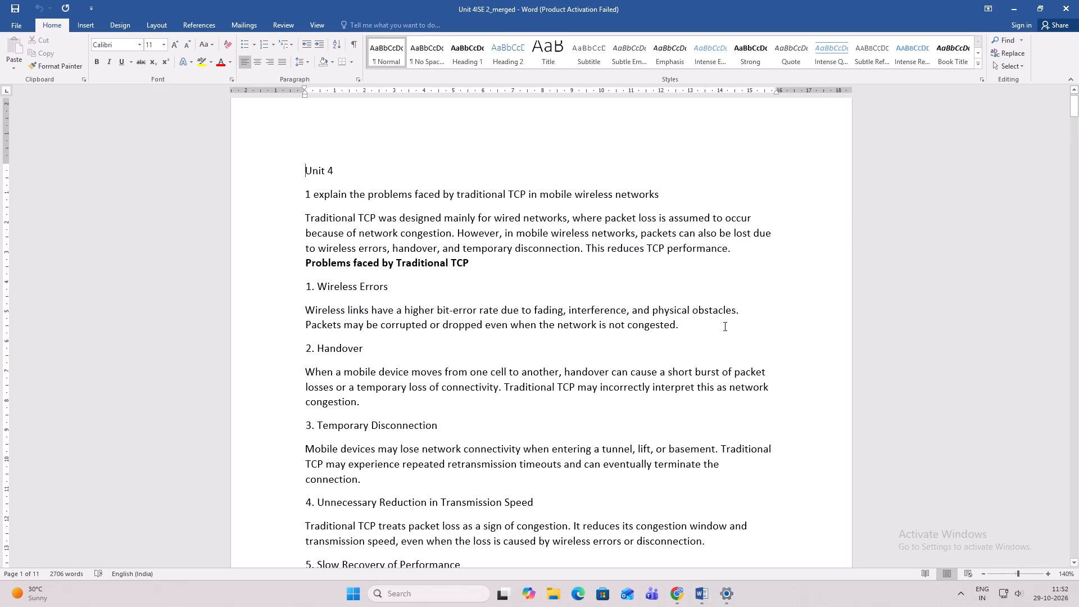
{"action": "scroll", "coordinate": [620, 269], "scroll_direction": "down", "scroll_amount": 3}
{"action": "scroll", "coordinate": [620, 265], "scroll_direction": "down", "scroll_amount": 2, "text": "ctrl"}
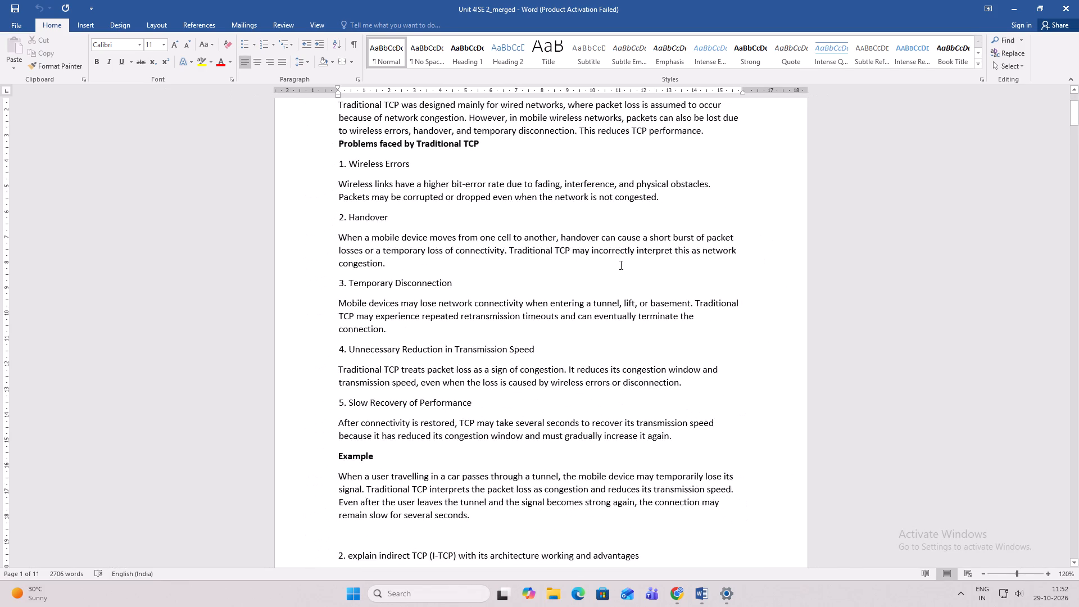
{"action": "scroll", "coordinate": [620, 265], "scroll_direction": "down", "scroll_amount": 7}
{"action": "scroll", "coordinate": [620, 265], "scroll_direction": "up", "scroll_amount": 4}
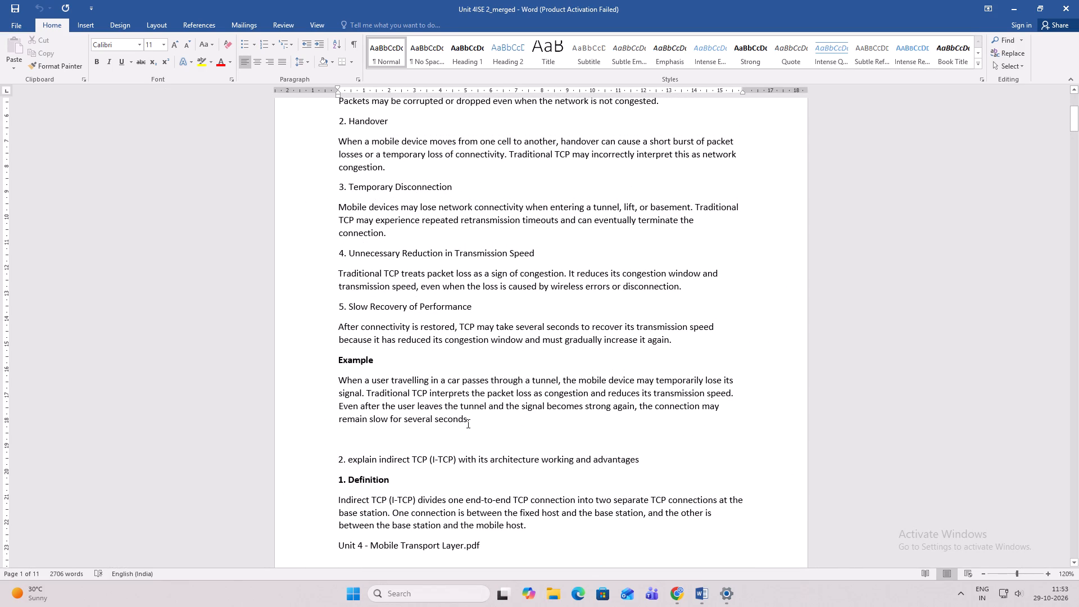
{"action": "left_click_drag", "start_coordinate": [476, 420], "coordinate": [375, 83]}
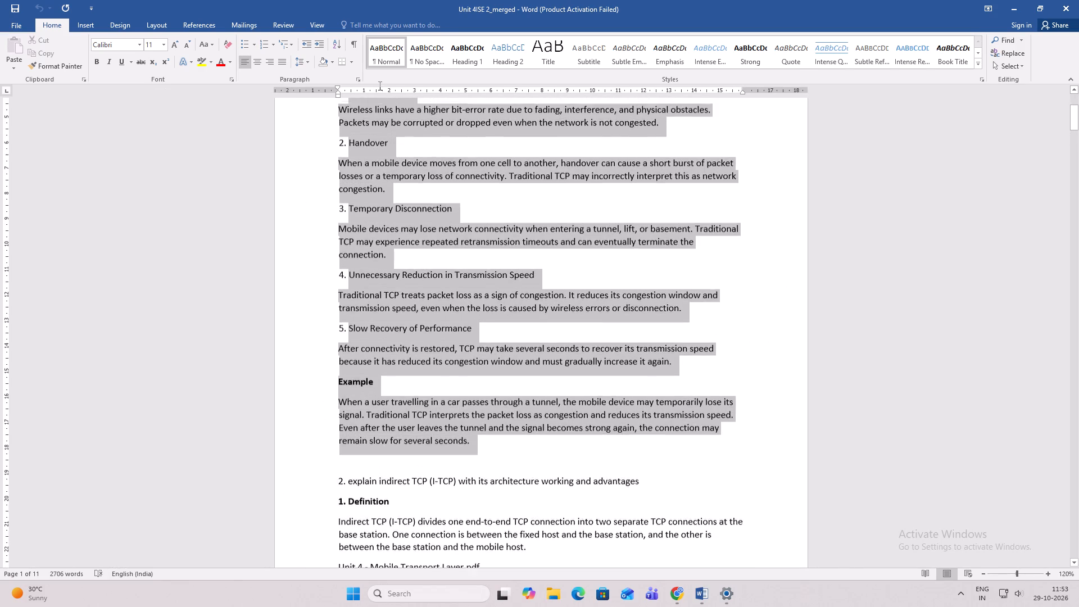
{"action": "left_click_drag", "start_coordinate": [375, 83], "coordinate": [337, 206]}
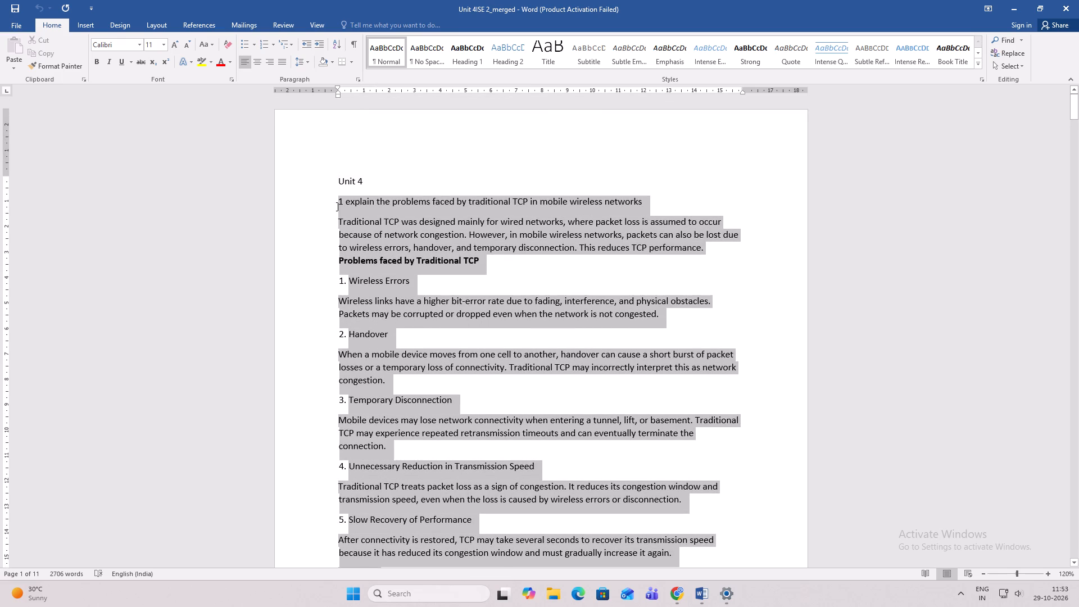
{"action": "left_click_drag", "start_coordinate": [337, 206], "coordinate": [336, 206]}
{"action": "key", "text": "BackSpace"}
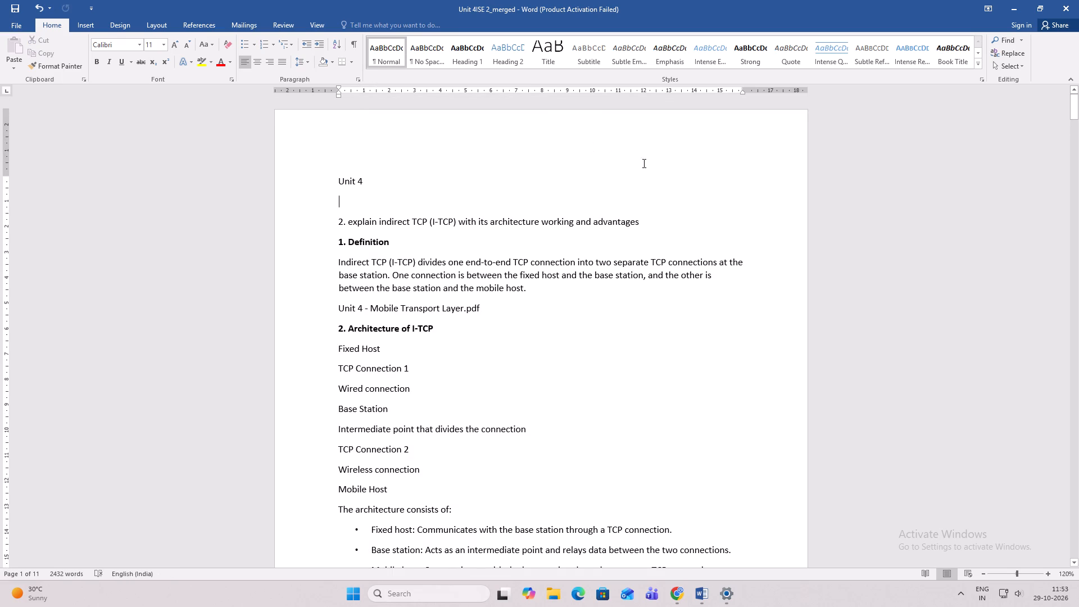
Delete Unit 4's question 5 on wireless disconnections and handoffs, with its whole answer through the Example paragraph before Unit 5.
{"action": "scroll", "coordinate": [890, 191], "scroll_direction": "down", "scroll_amount": 1}
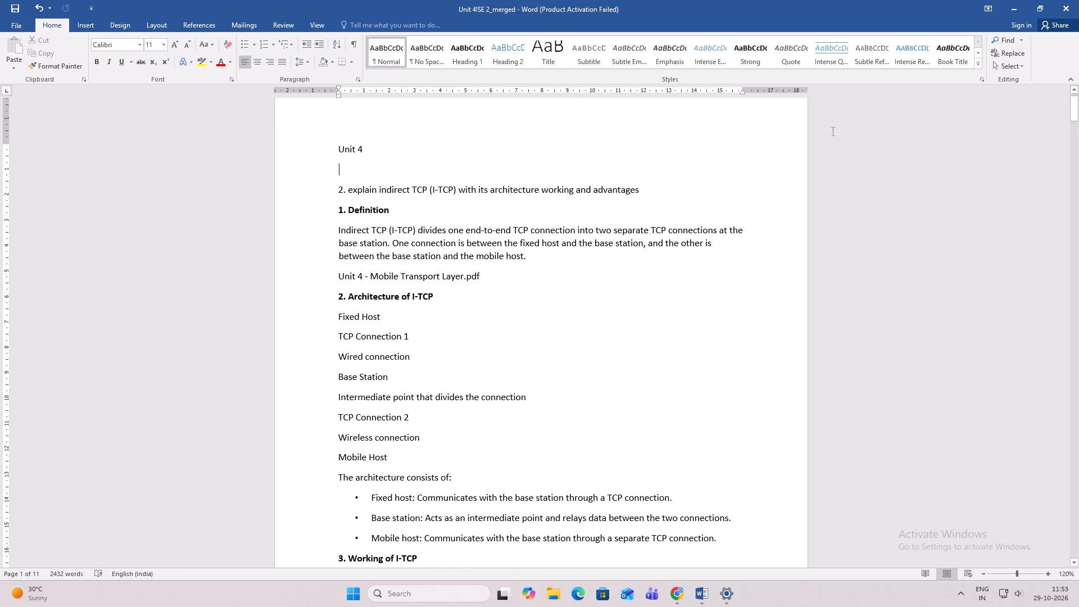
{"action": "scroll", "coordinate": [846, 136], "scroll_direction": "down", "scroll_amount": 20}
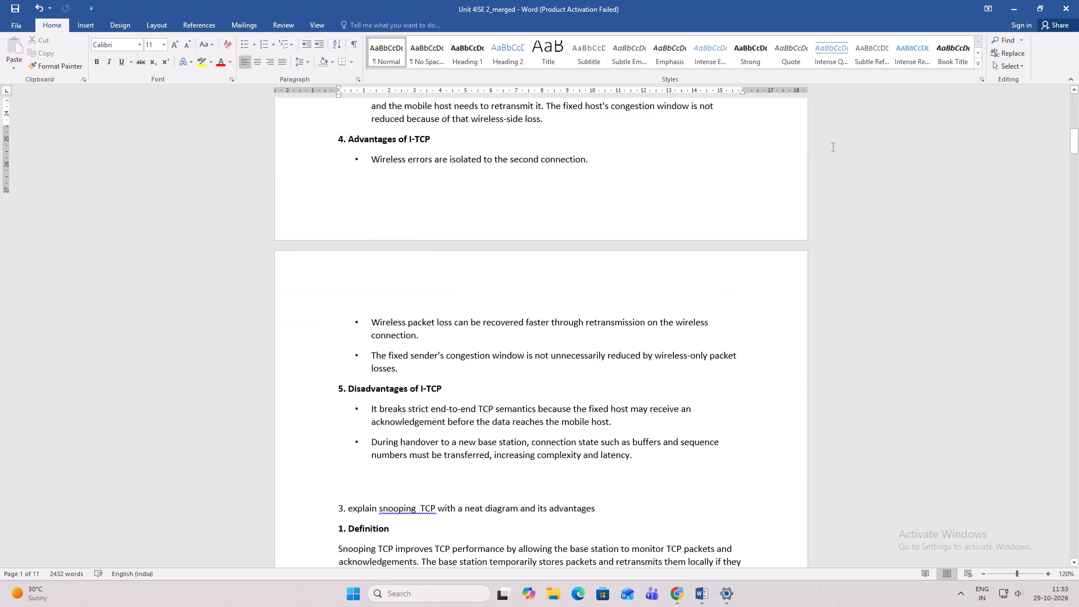
{"action": "scroll", "coordinate": [832, 147], "scroll_direction": "down", "scroll_amount": 2}
{"action": "scroll", "coordinate": [843, 192], "scroll_direction": "down", "scroll_amount": 15}
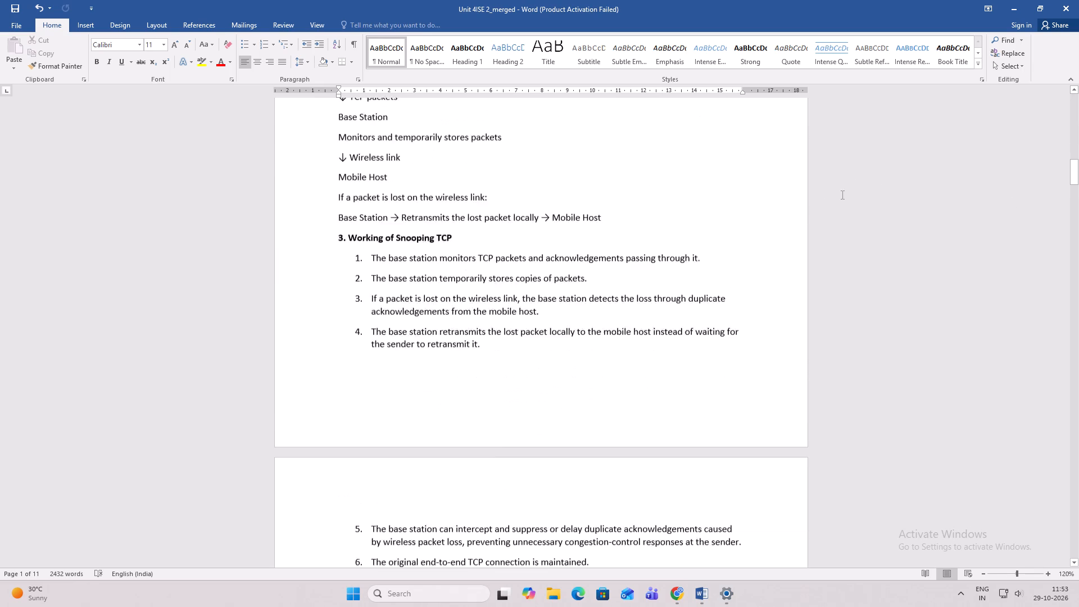
{"action": "scroll", "coordinate": [707, 179], "scroll_direction": "down", "scroll_amount": 14}
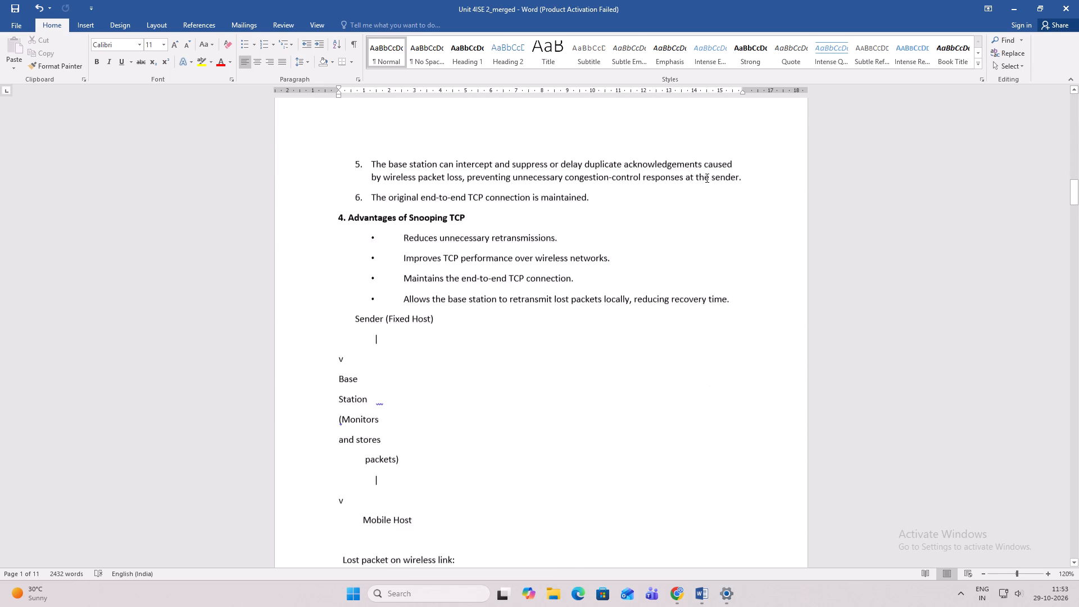
{"action": "scroll", "coordinate": [706, 178], "scroll_direction": "down", "scroll_amount": 10}
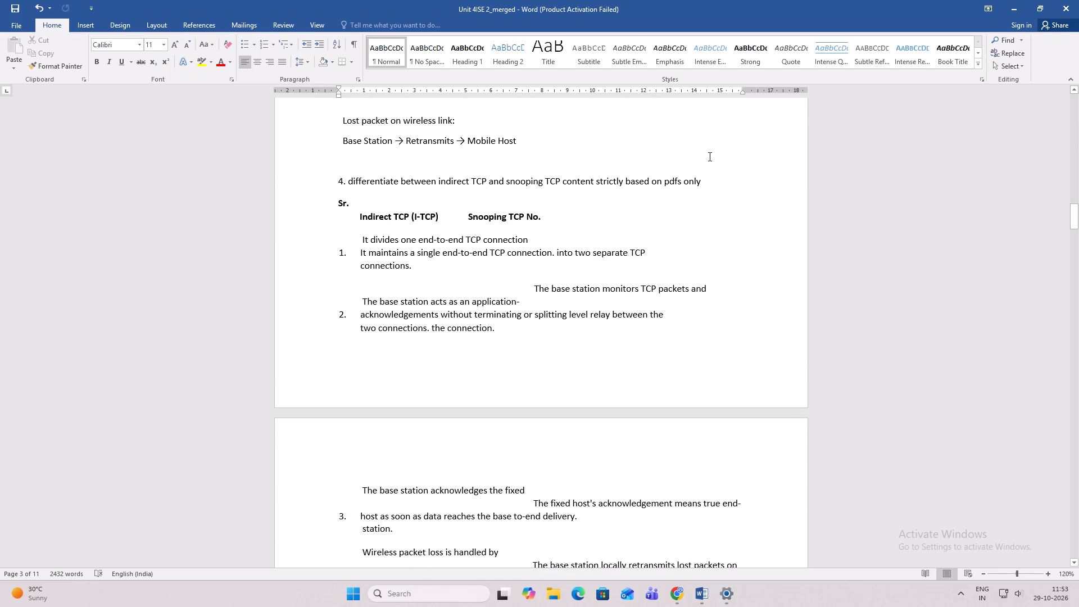
{"action": "scroll", "coordinate": [709, 147], "scroll_direction": "down", "scroll_amount": 10}
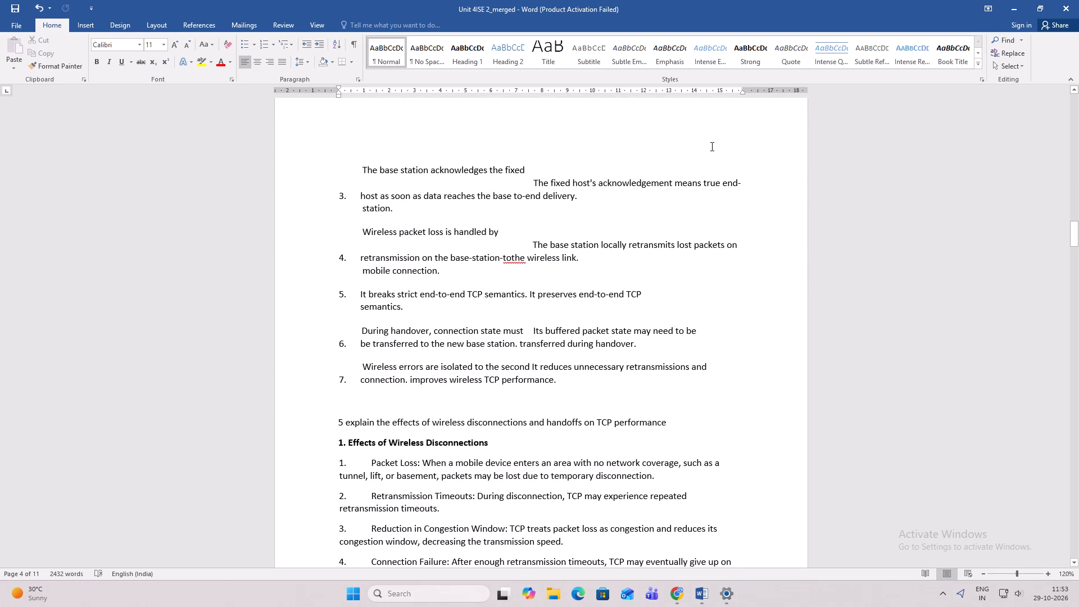
{"action": "scroll", "coordinate": [711, 146], "scroll_direction": "down", "scroll_amount": 2}
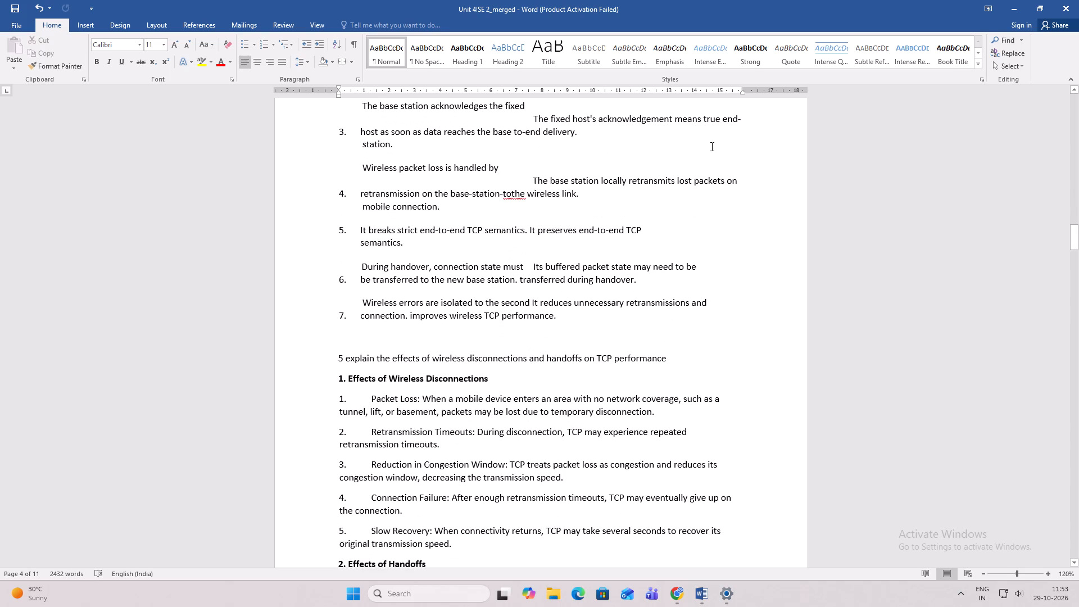
{"action": "scroll", "coordinate": [711, 146], "scroll_direction": "down", "scroll_amount": 7}
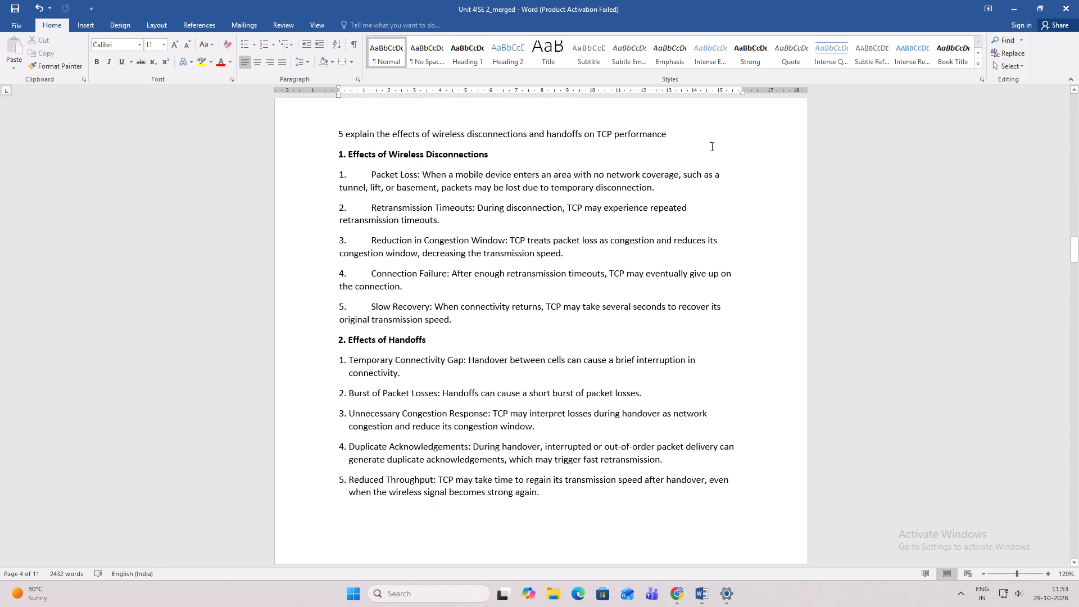
{"action": "scroll", "coordinate": [711, 146], "scroll_direction": "up", "scroll_amount": 4}
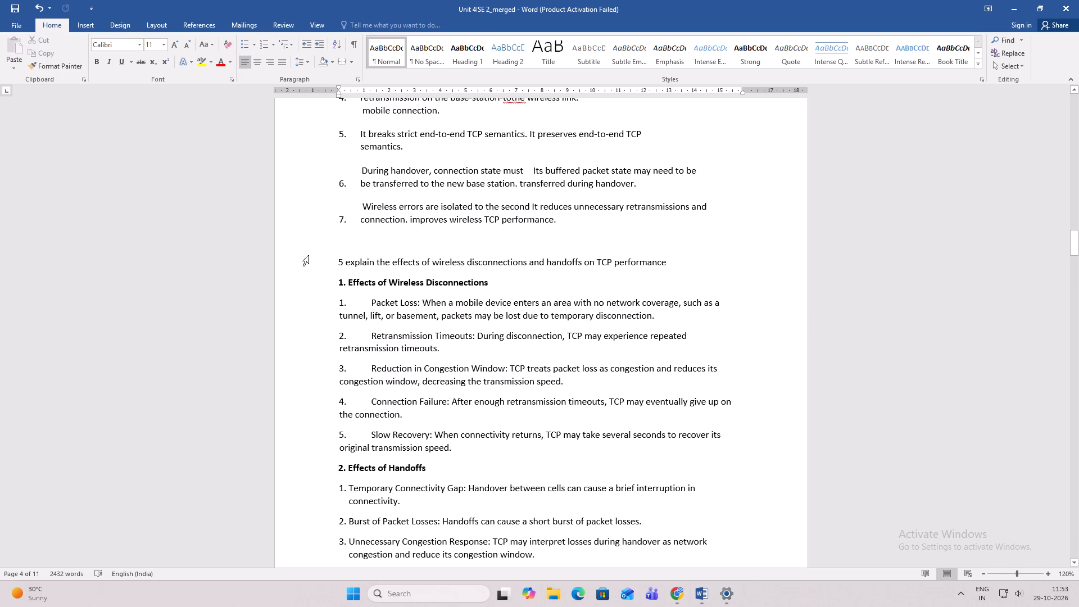
{"action": "left_click_drag", "start_coordinate": [339, 262], "coordinate": [479, 531]}
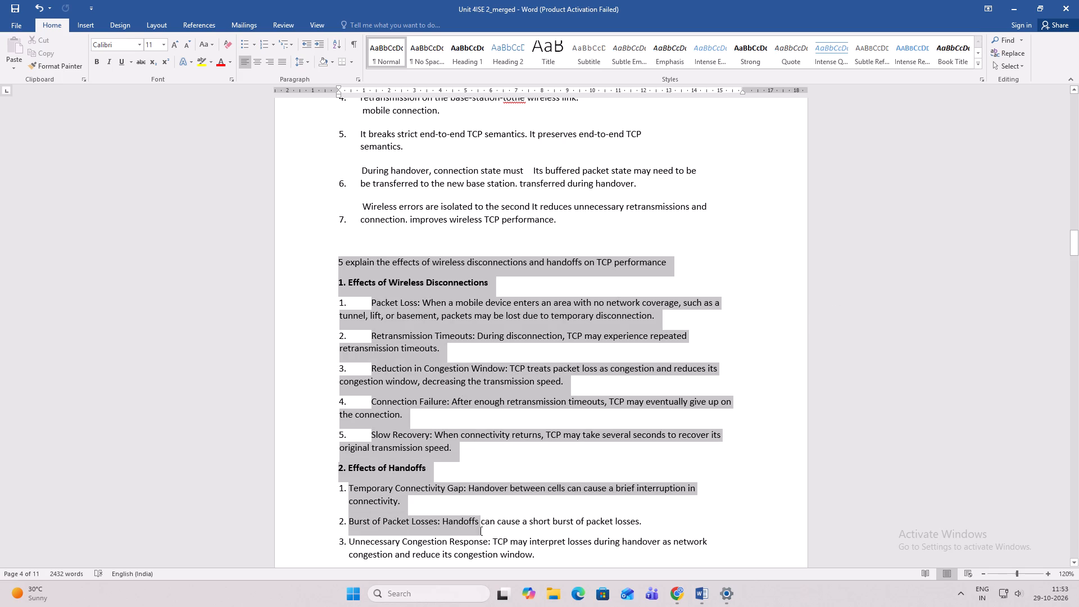
{"action": "left_click_drag", "start_coordinate": [479, 531], "coordinate": [502, 565]}
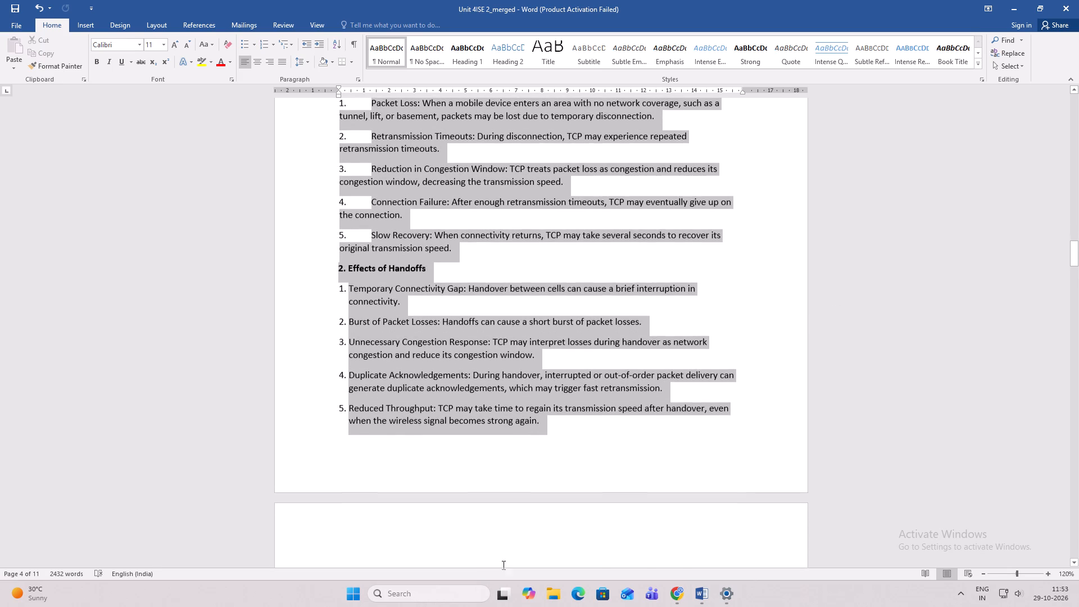
{"action": "left_click_drag", "start_coordinate": [502, 565], "coordinate": [557, 588]}
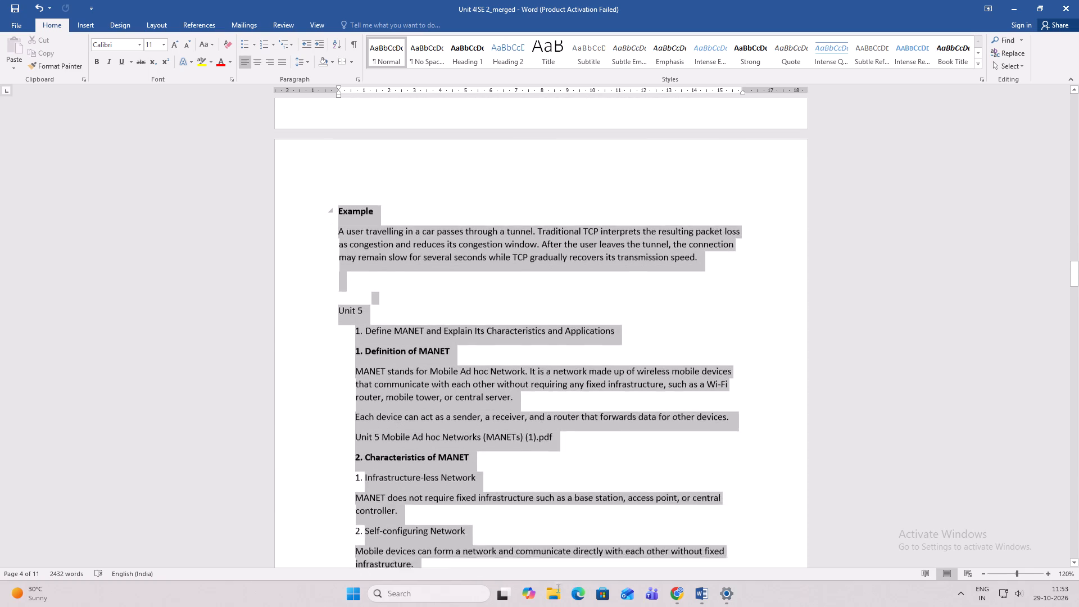
{"action": "left_click_drag", "start_coordinate": [557, 588], "coordinate": [755, 198]}
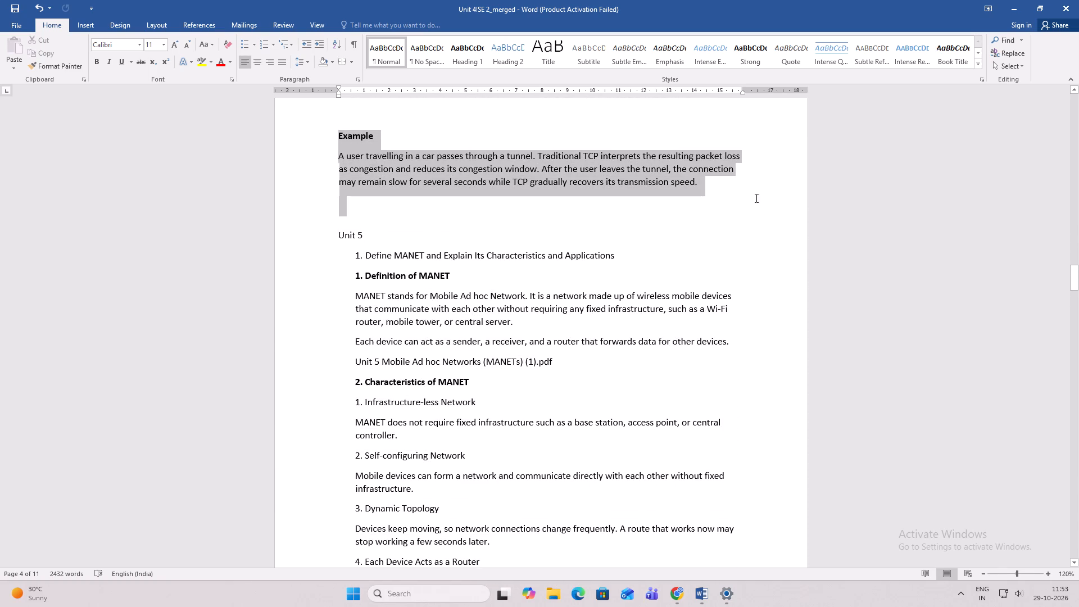
{"action": "left_click_drag", "start_coordinate": [755, 198], "coordinate": [738, 187]}
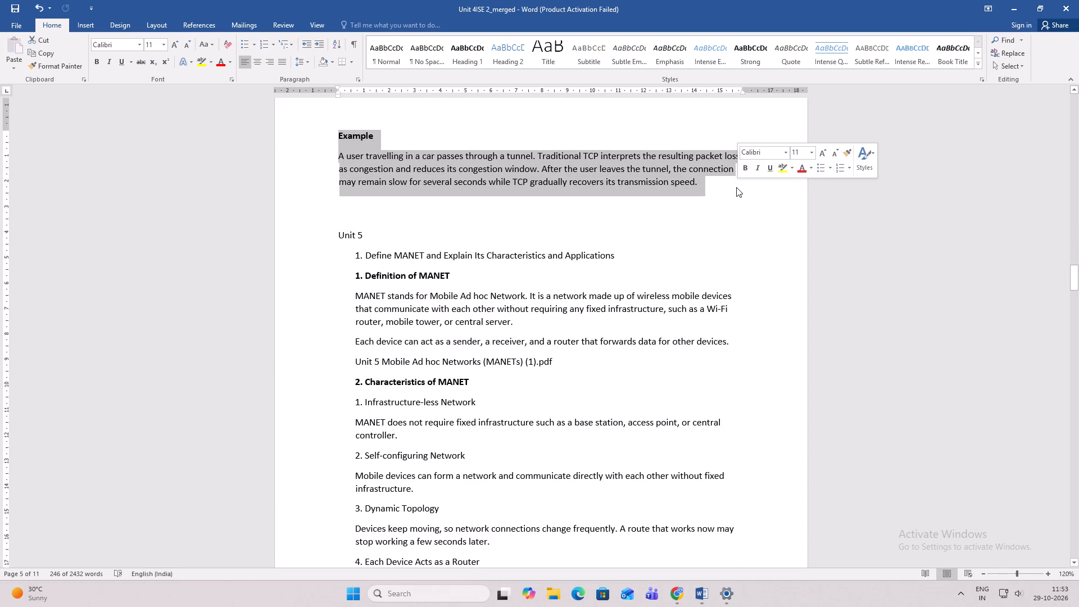
{"action": "key", "text": "BackSpace"}
Select Unit 5's question 1 on MANET, its characteristics and applications, together with its answer.
{"action": "scroll", "coordinate": [736, 188], "scroll_direction": "up", "scroll_amount": 6}
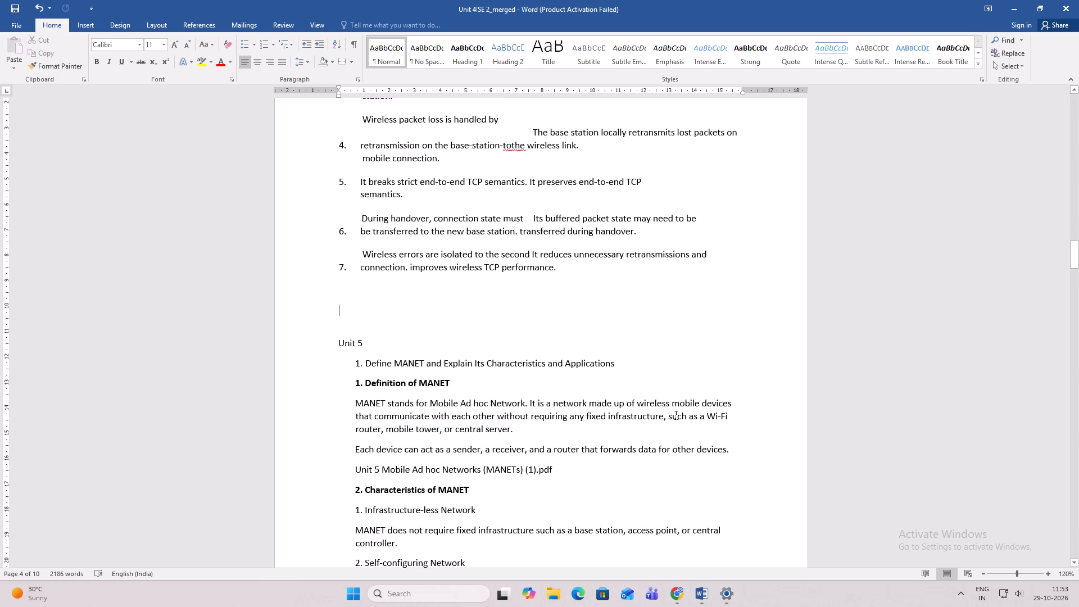
{"action": "scroll", "coordinate": [794, 291], "scroll_direction": "up", "scroll_amount": 3}
{"action": "scroll", "coordinate": [794, 291], "scroll_direction": "down", "scroll_amount": 1}
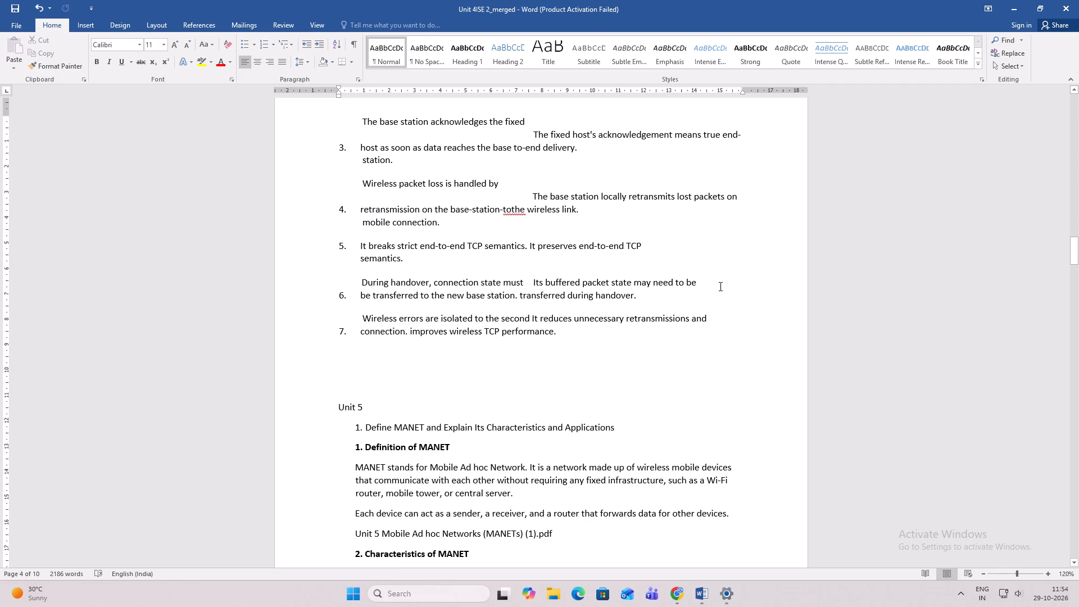
{"action": "scroll", "coordinate": [729, 369], "scroll_direction": "down", "scroll_amount": 6}
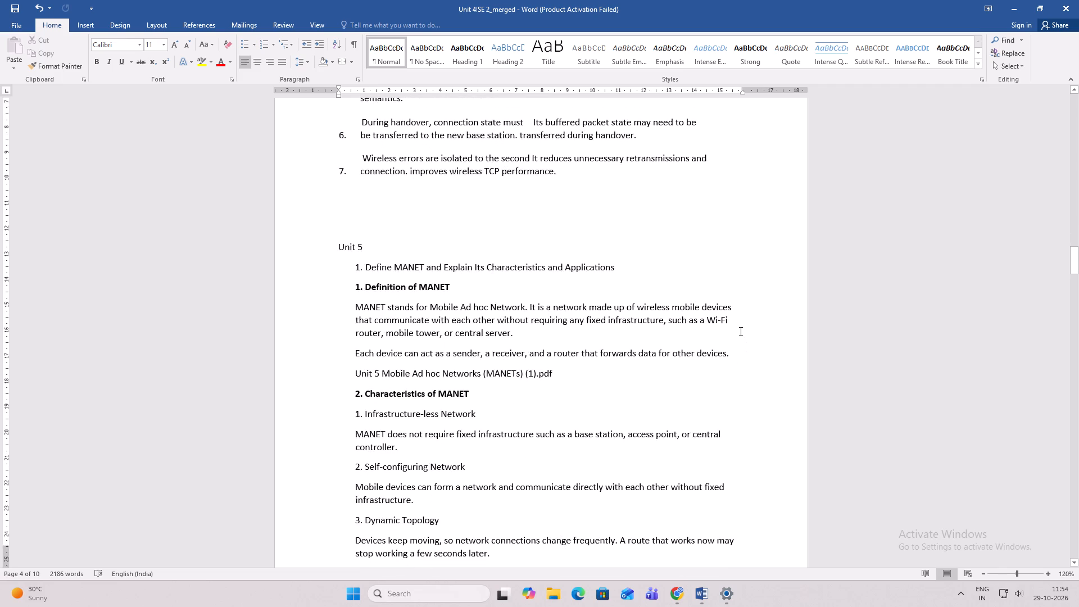
{"action": "scroll", "coordinate": [740, 331], "scroll_direction": "down", "scroll_amount": 1}
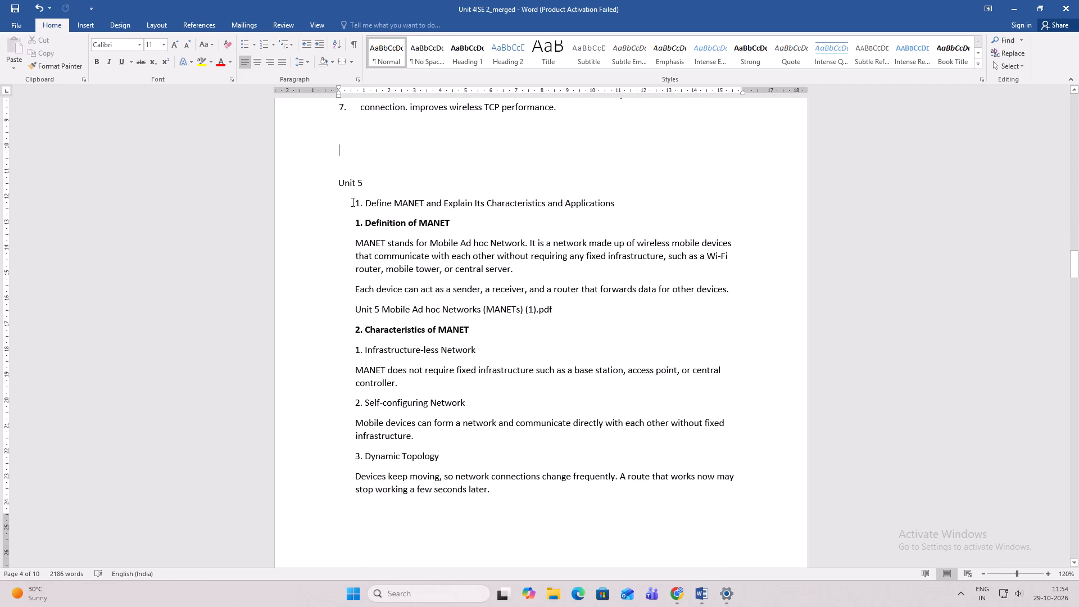
{"action": "left_click_drag", "start_coordinate": [352, 202], "coordinate": [466, 419]}
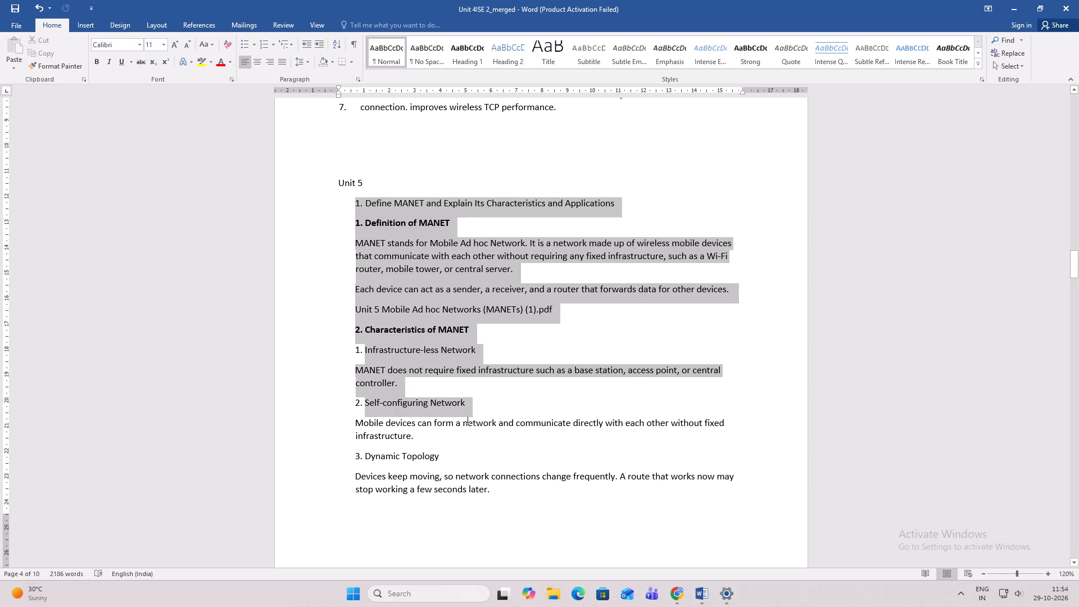
Delete Unit 5's question 1 and its full answer on MANET definition, characteristics and applications, keeping question 2 on DSR.
{"action": "left_click_drag", "start_coordinate": [466, 419], "coordinate": [477, 579]}
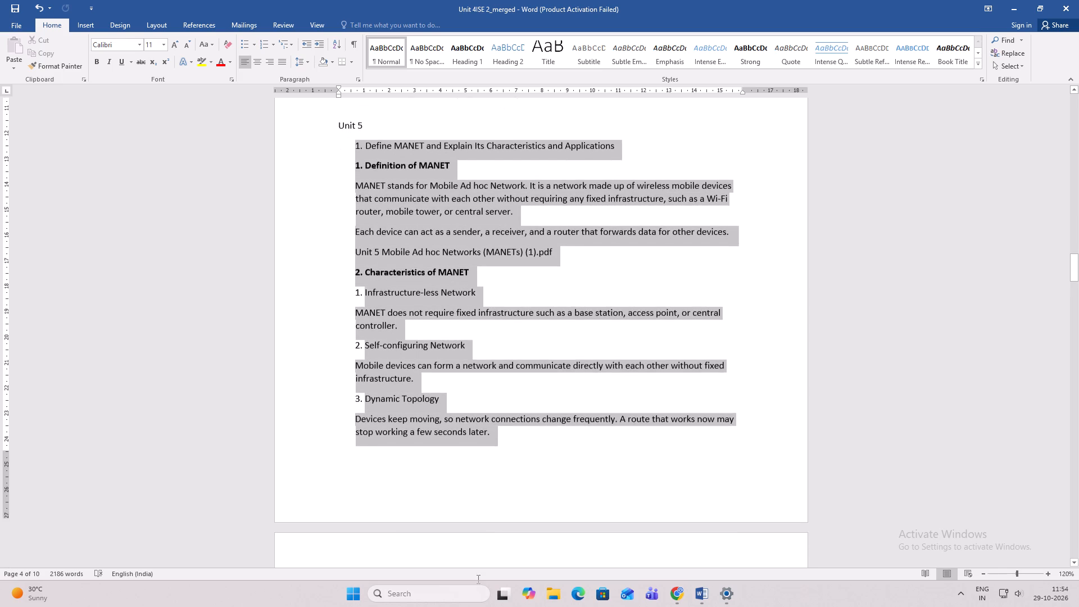
{"action": "left_click_drag", "start_coordinate": [477, 579], "coordinate": [513, 549]}
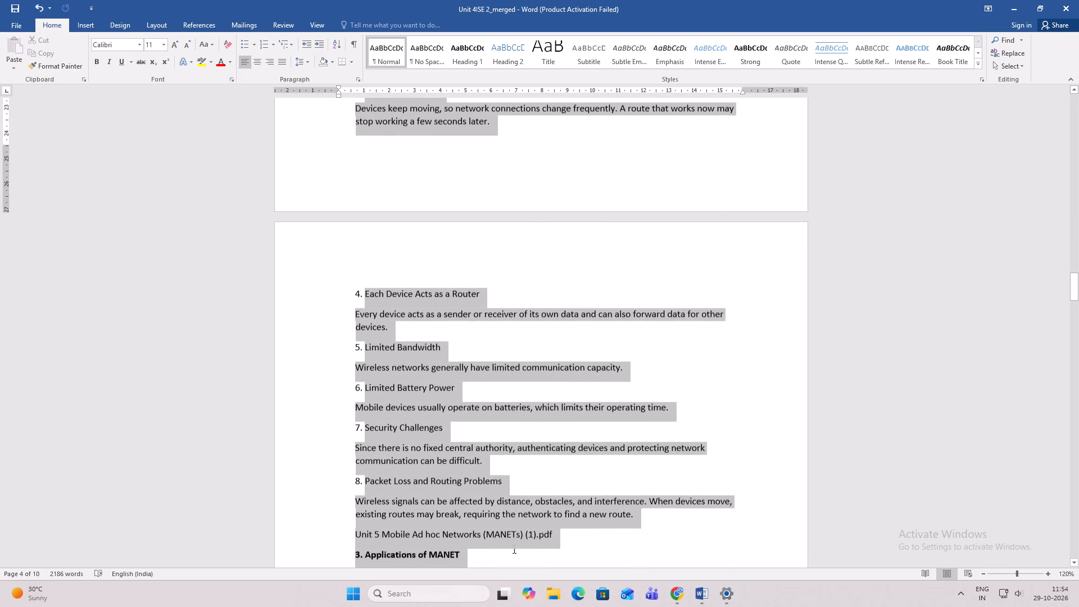
{"action": "left_click_drag", "start_coordinate": [513, 549], "coordinate": [520, 534]}
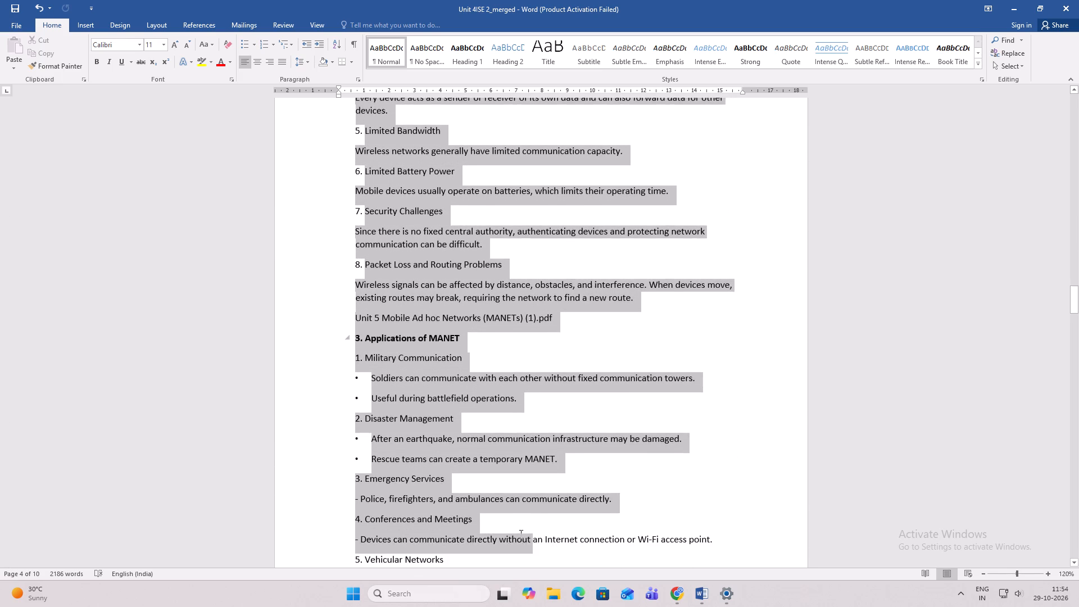
{"action": "left_click_drag", "start_coordinate": [520, 534], "coordinate": [611, 507]}
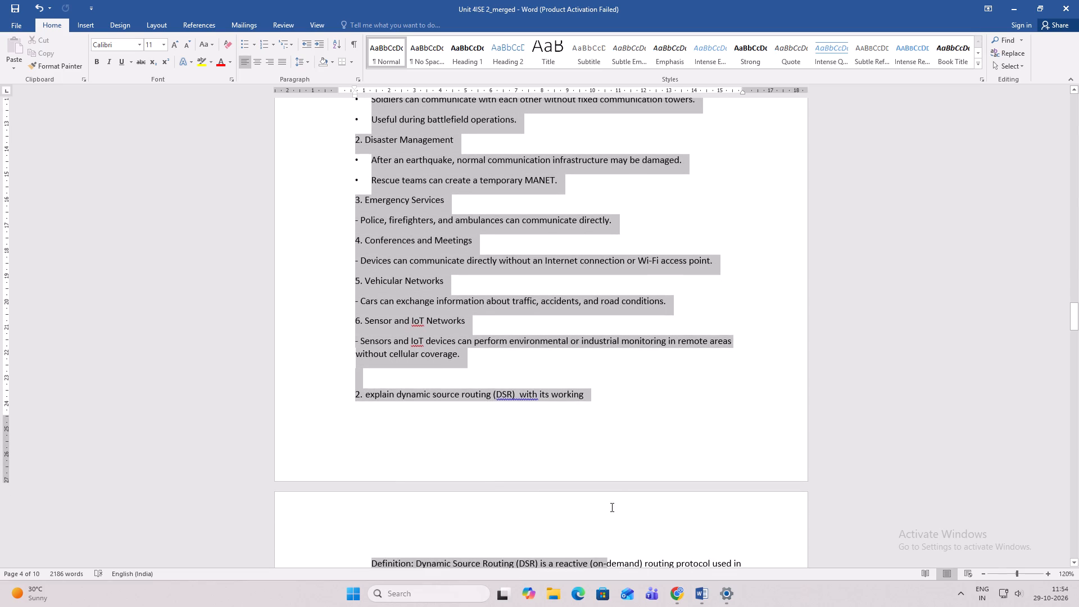
{"action": "left_click_drag", "start_coordinate": [611, 507], "coordinate": [466, 352]}
{"action": "key", "text": "BackSpace"}
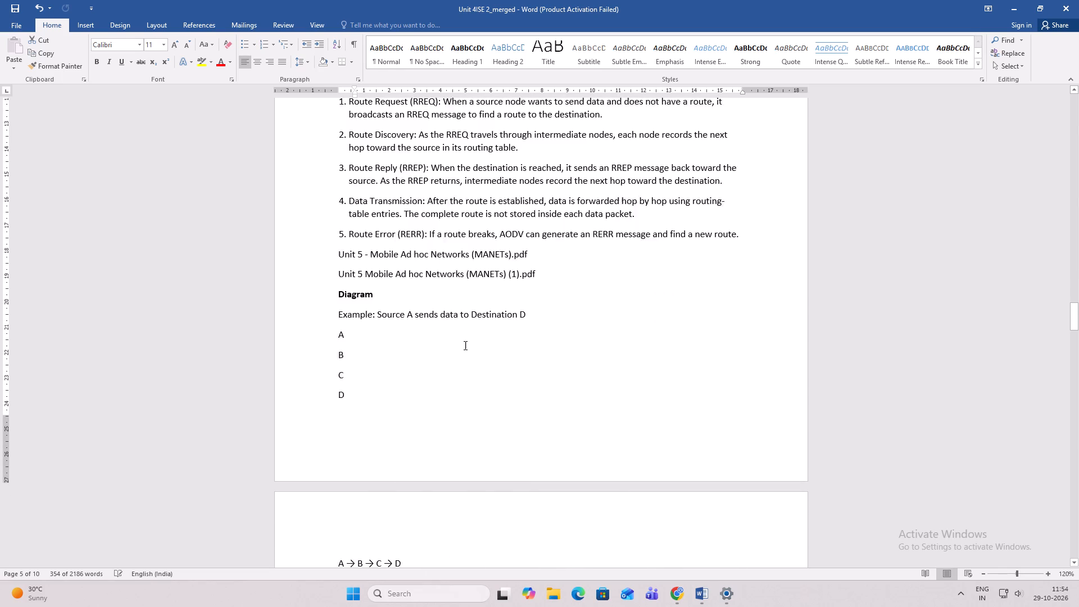
{"action": "scroll", "coordinate": [505, 327], "scroll_direction": "up", "scroll_amount": 5}
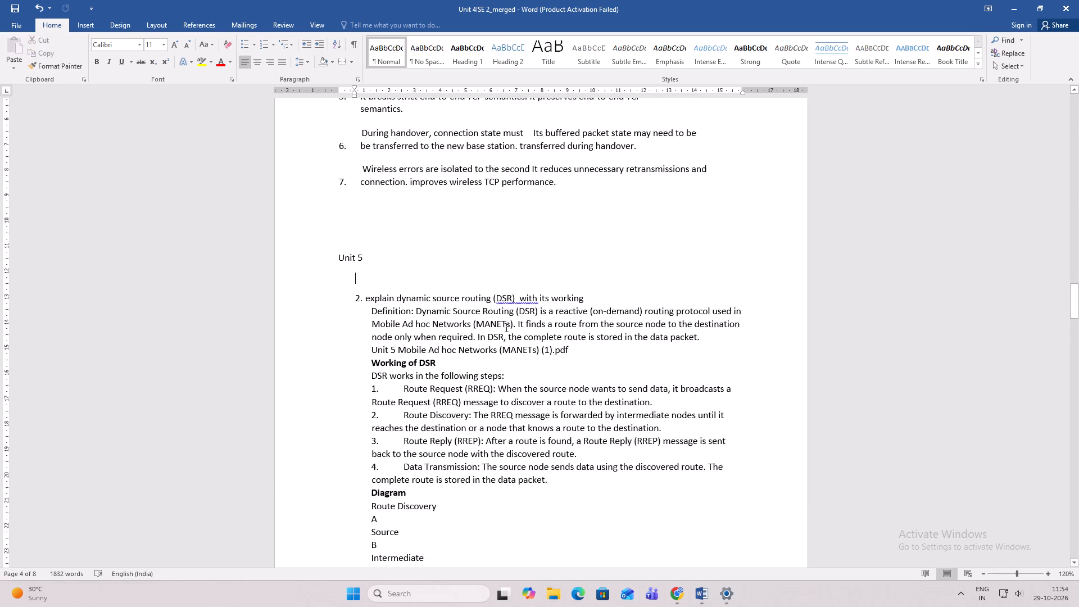
Remove the empty line left between the Unit 5 heading and question 2 on dynamic source routing.
{"action": "scroll", "coordinate": [504, 327], "scroll_direction": "up", "scroll_amount": 1}
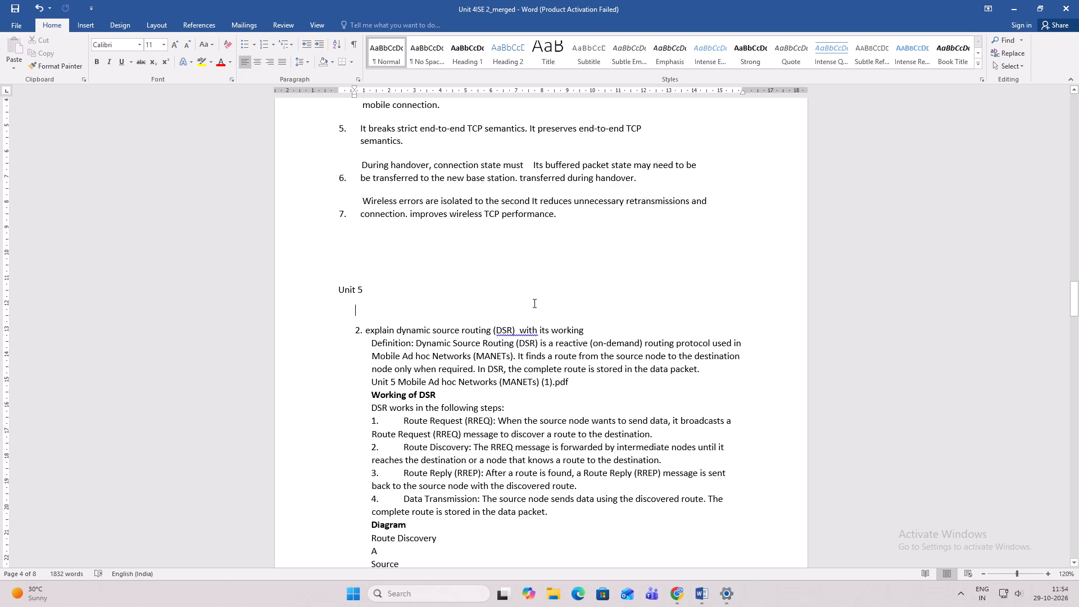
{"action": "key", "text": "BackSpace"}
{"action": "key", "text": "BackSpace"}
{"action": "key", "text": "BackSpace"}
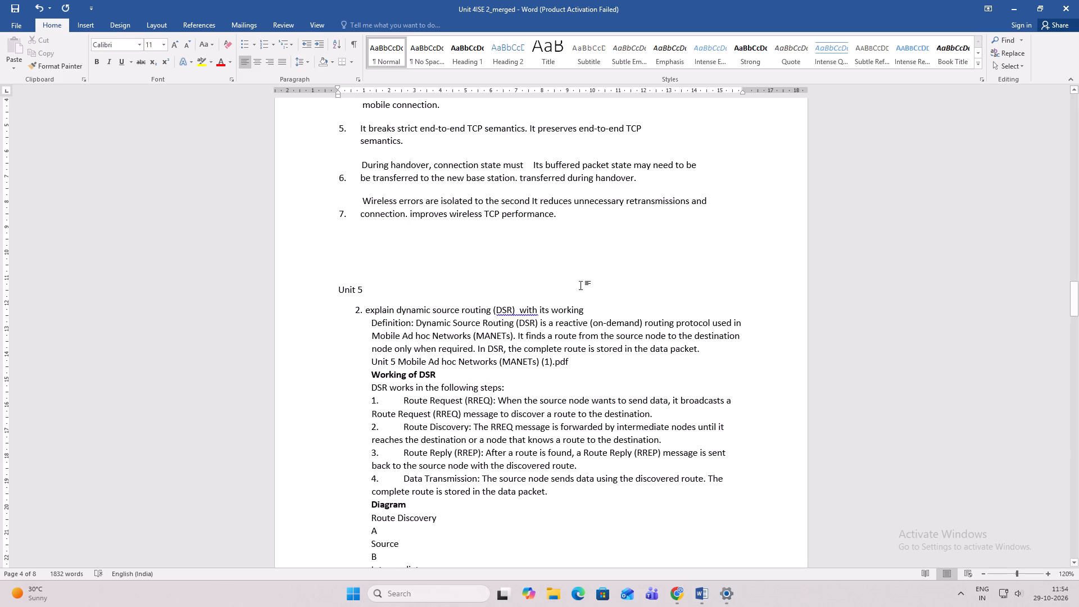
Review the remaining Unit 5 questions and answers through to the document's end, focusing on question 5 about mobile agents.
{"action": "scroll", "coordinate": [633, 265], "scroll_direction": "down", "scroll_amount": 20}
{"action": "scroll", "coordinate": [633, 265], "scroll_direction": "down", "scroll_amount": 17}
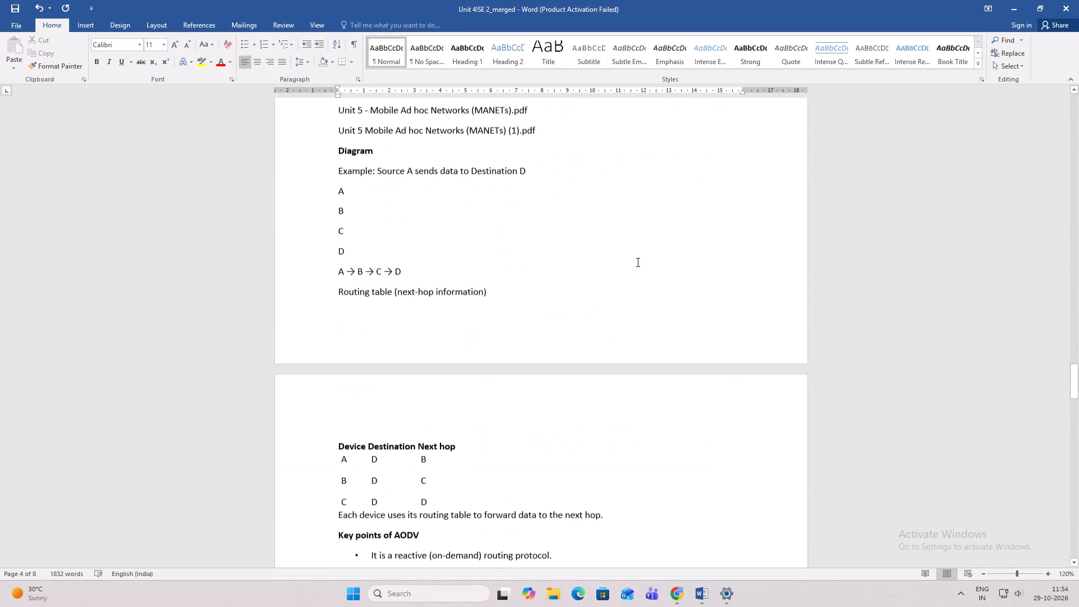
{"action": "scroll", "coordinate": [637, 262], "scroll_direction": "down", "scroll_amount": 19}
{"action": "scroll", "coordinate": [640, 260], "scroll_direction": "down", "scroll_amount": 15}
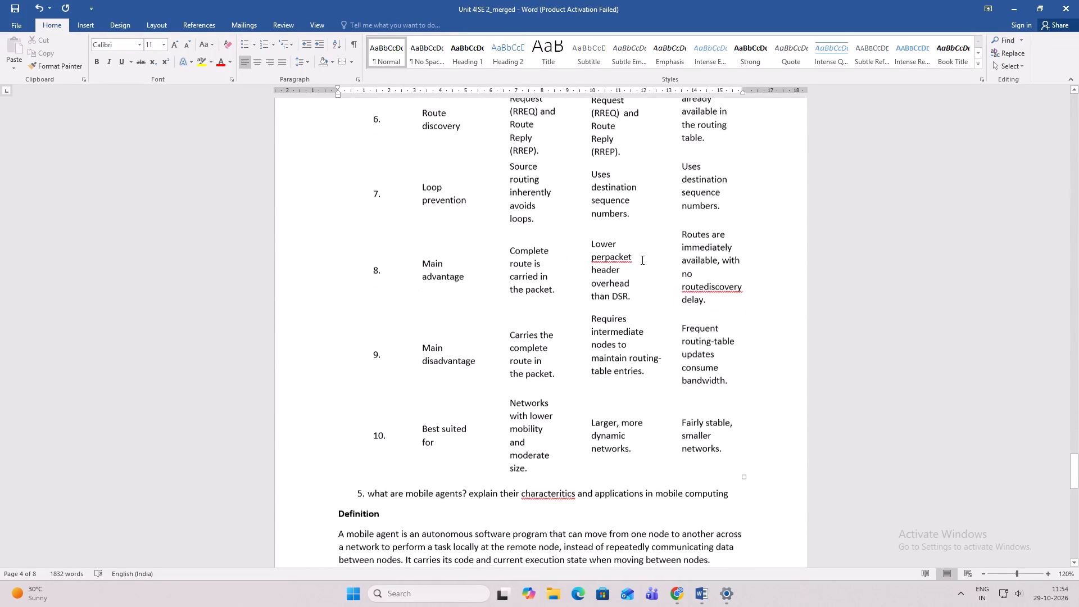
{"action": "scroll", "coordinate": [641, 260], "scroll_direction": "down", "scroll_amount": 15}
{"action": "scroll", "coordinate": [642, 260], "scroll_direction": "down", "scroll_amount": 7}
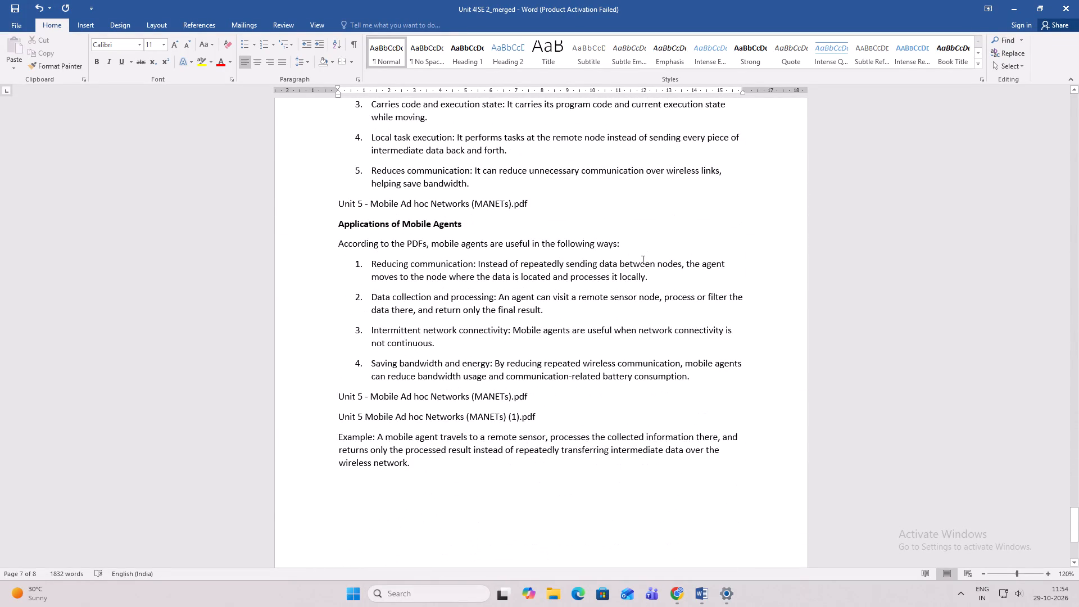
{"action": "scroll", "coordinate": [642, 260], "scroll_direction": "down", "scroll_amount": 3}
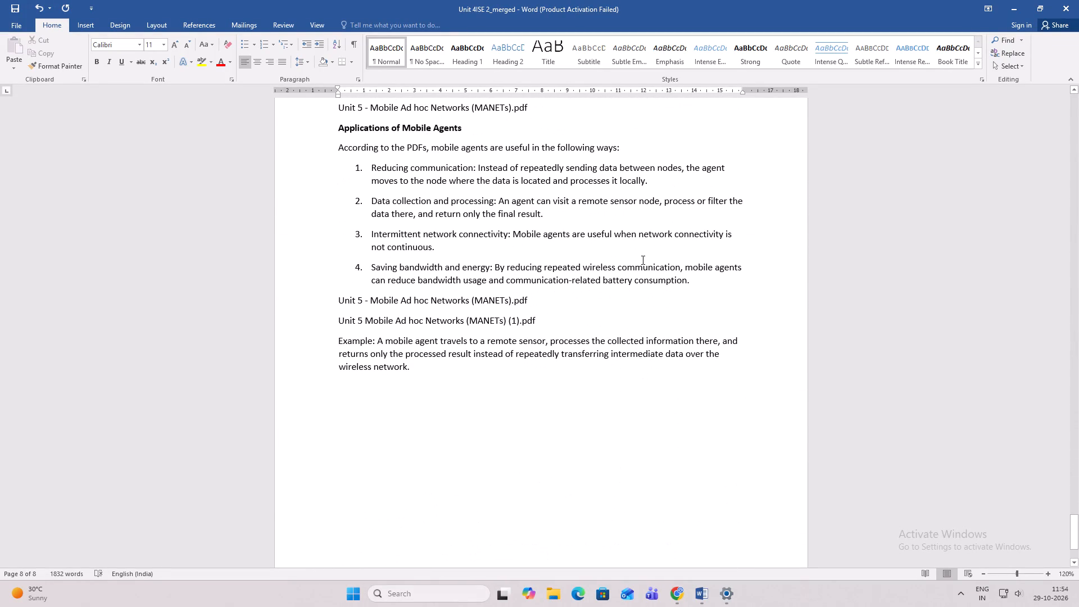
{"action": "scroll", "coordinate": [642, 260], "scroll_direction": "up", "scroll_amount": 4}
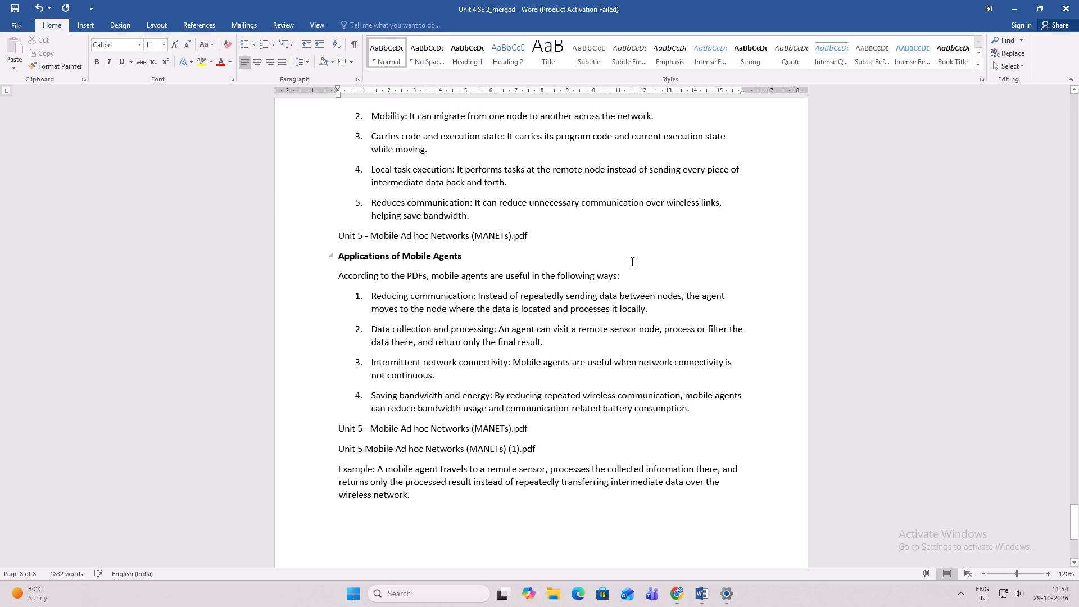
{"action": "scroll", "coordinate": [625, 263], "scroll_direction": "down", "scroll_amount": 17}
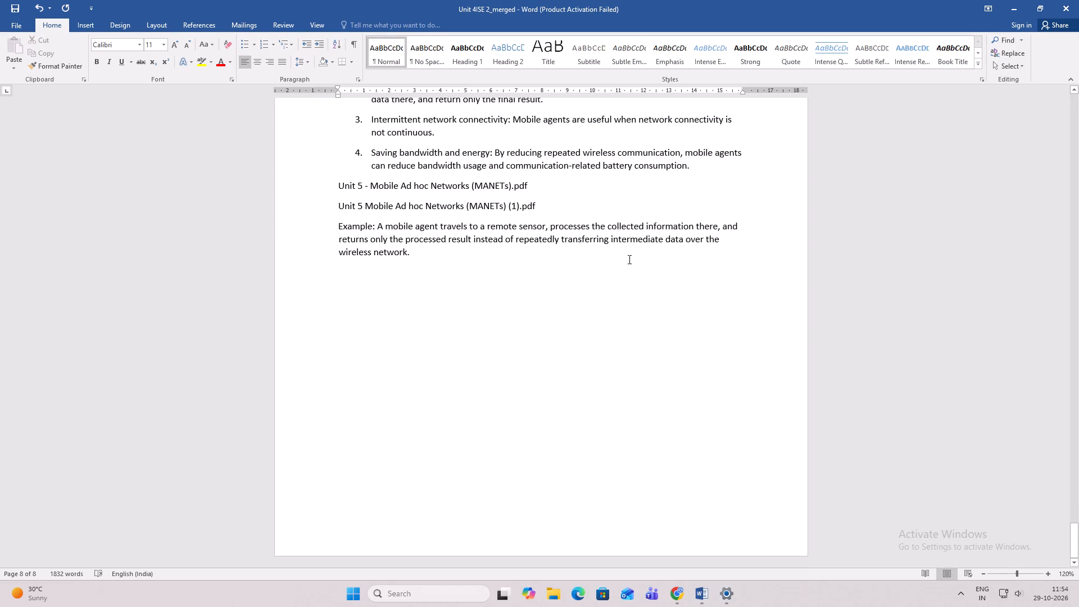
{"action": "scroll", "coordinate": [628, 259], "scroll_direction": "up", "scroll_amount": 8}
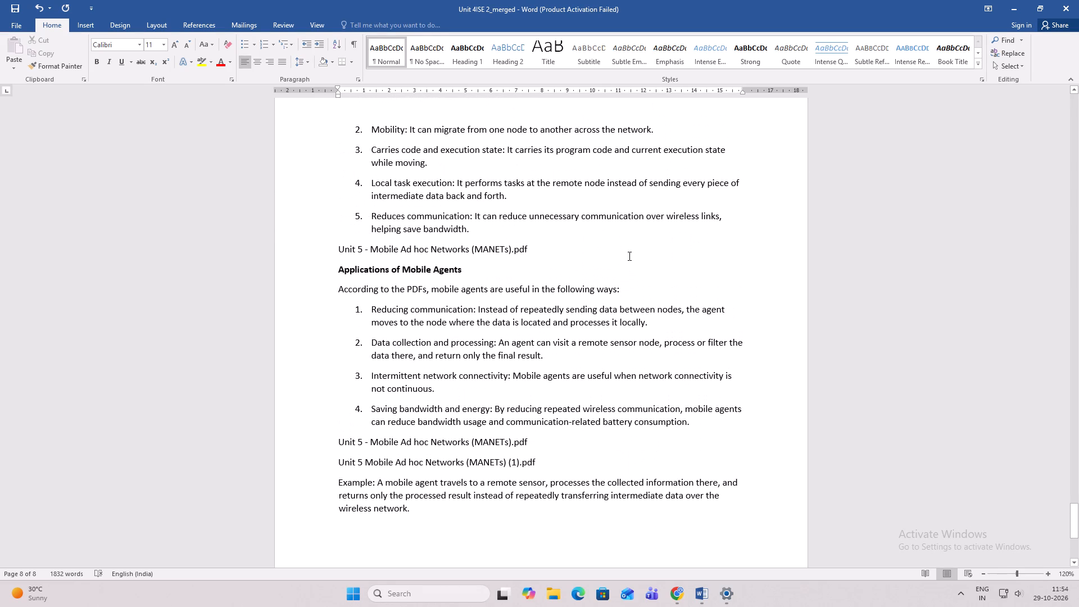
{"action": "scroll", "coordinate": [628, 256], "scroll_direction": "up", "scroll_amount": 1}
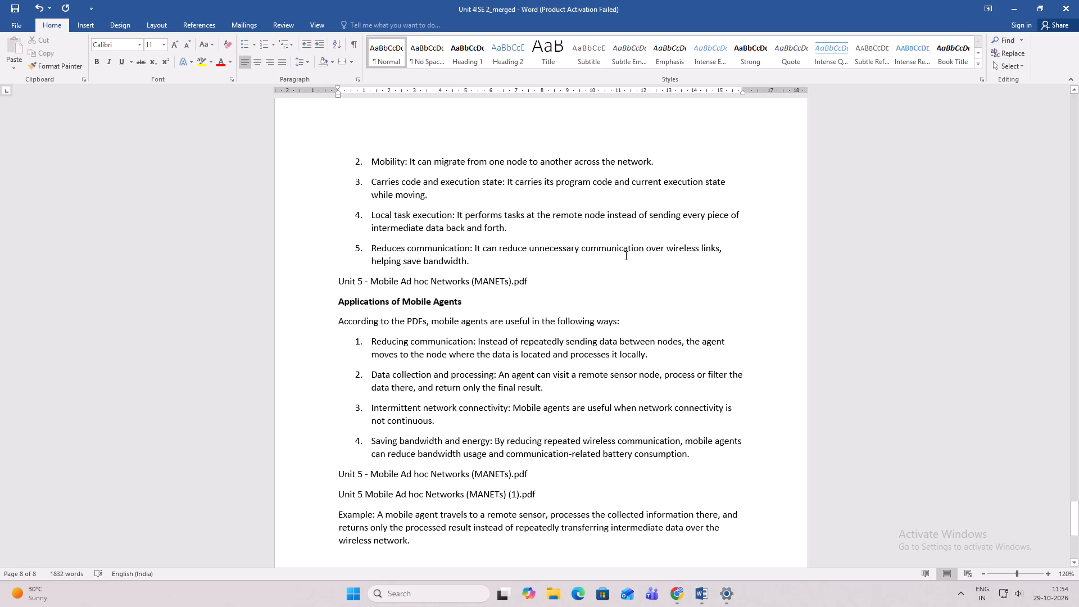
{"action": "scroll", "coordinate": [594, 210], "scroll_direction": "up", "scroll_amount": 7}
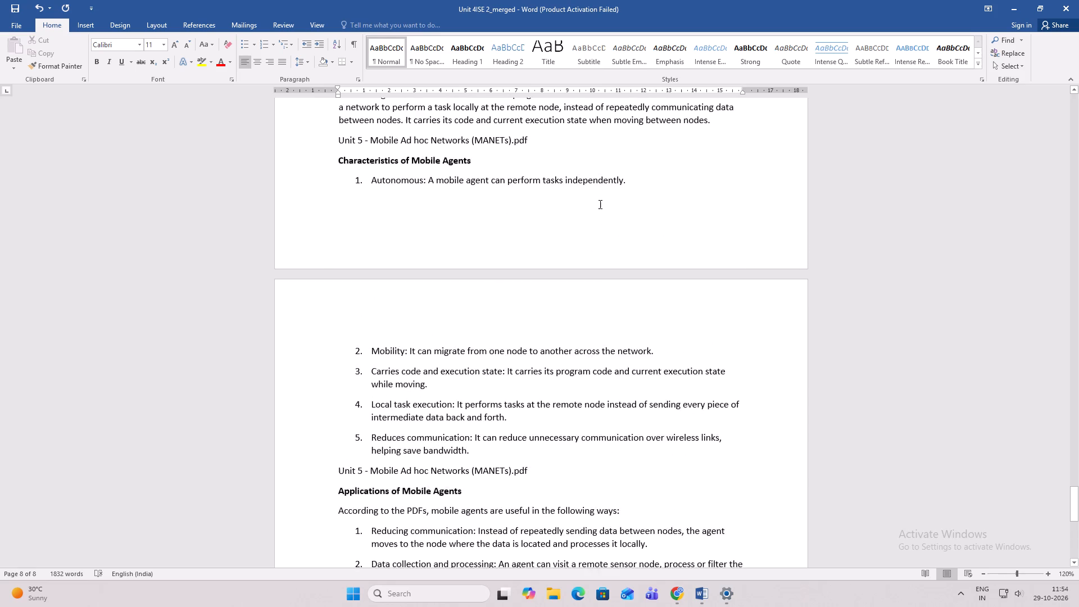
{"action": "scroll", "coordinate": [599, 204], "scroll_direction": "up", "scroll_amount": 4}
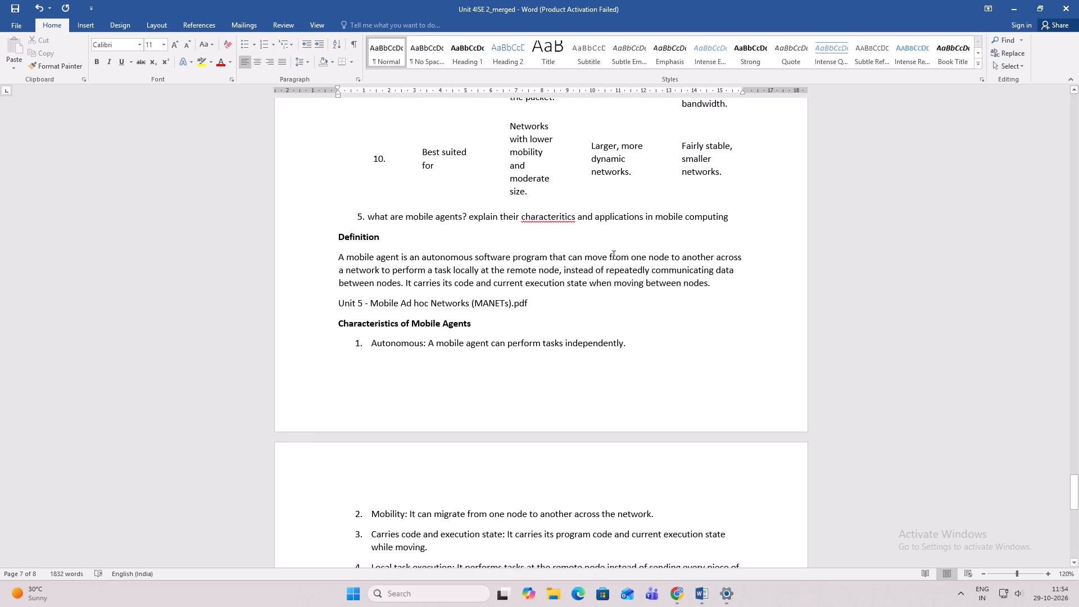
{"action": "scroll", "coordinate": [612, 280], "scroll_direction": "up", "scroll_amount": 4}
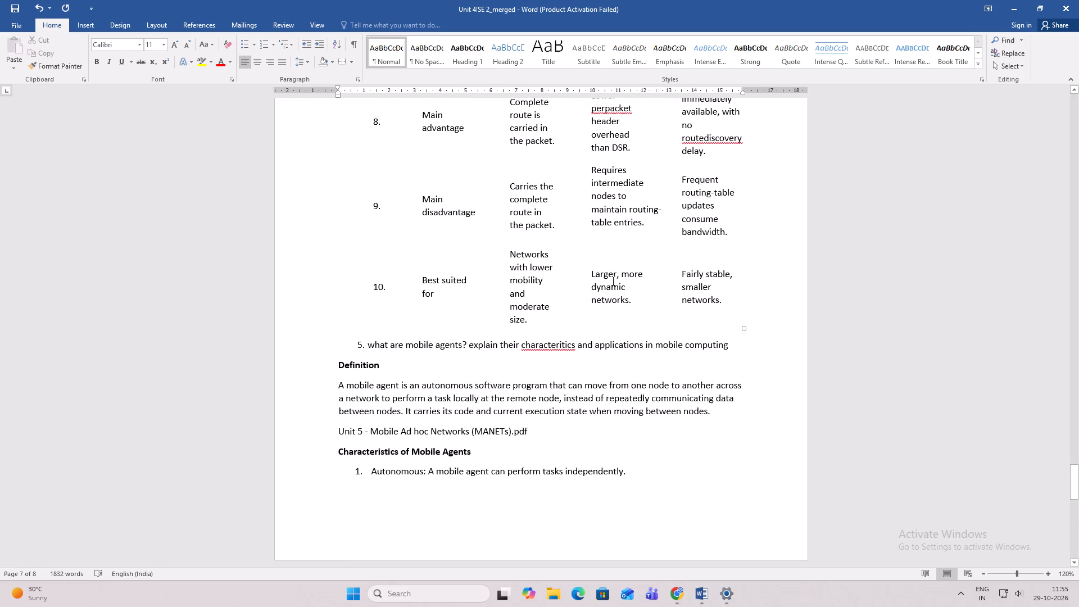
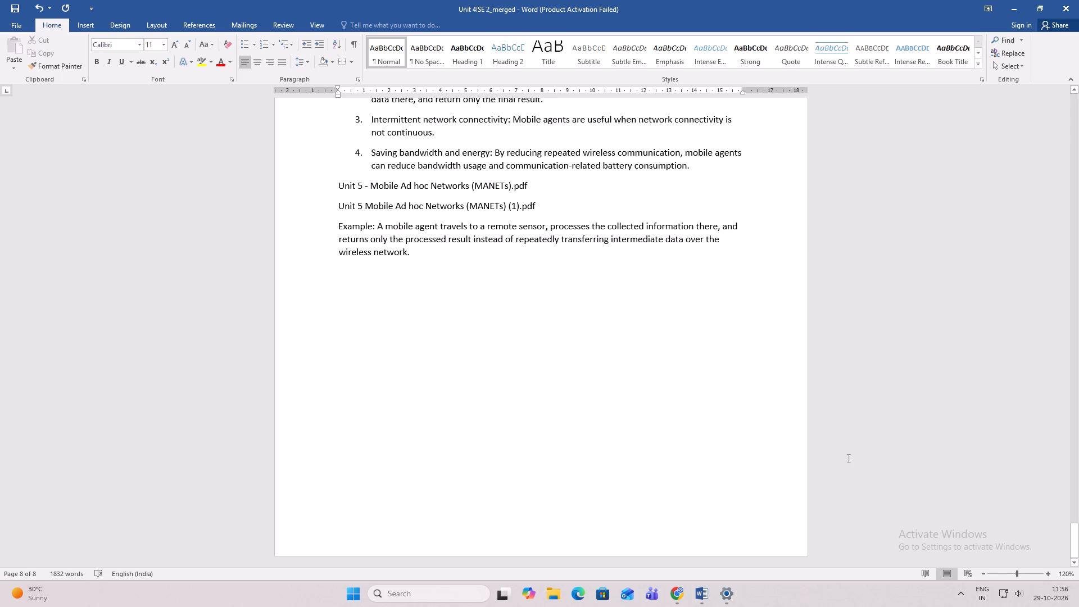
Look back through the mobile agents answer and the end of the routing protocol comparison table.
{"action": "left_click", "coordinate": [872, 460]}
{"action": "left_click", "coordinate": [872, 460]}
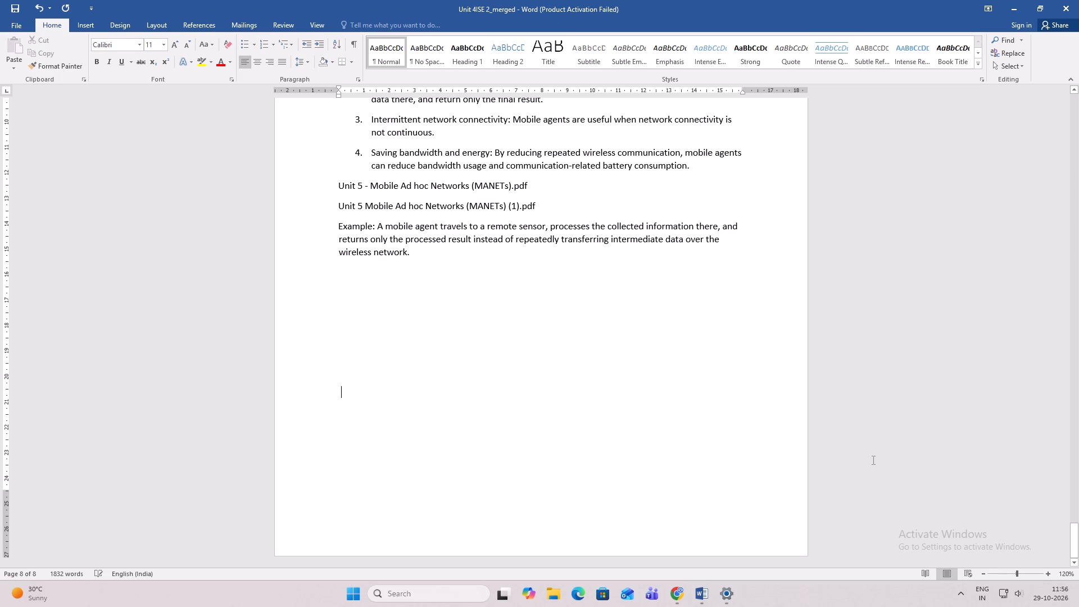
{"action": "scroll", "coordinate": [872, 460], "scroll_direction": "up", "scroll_amount": 7}
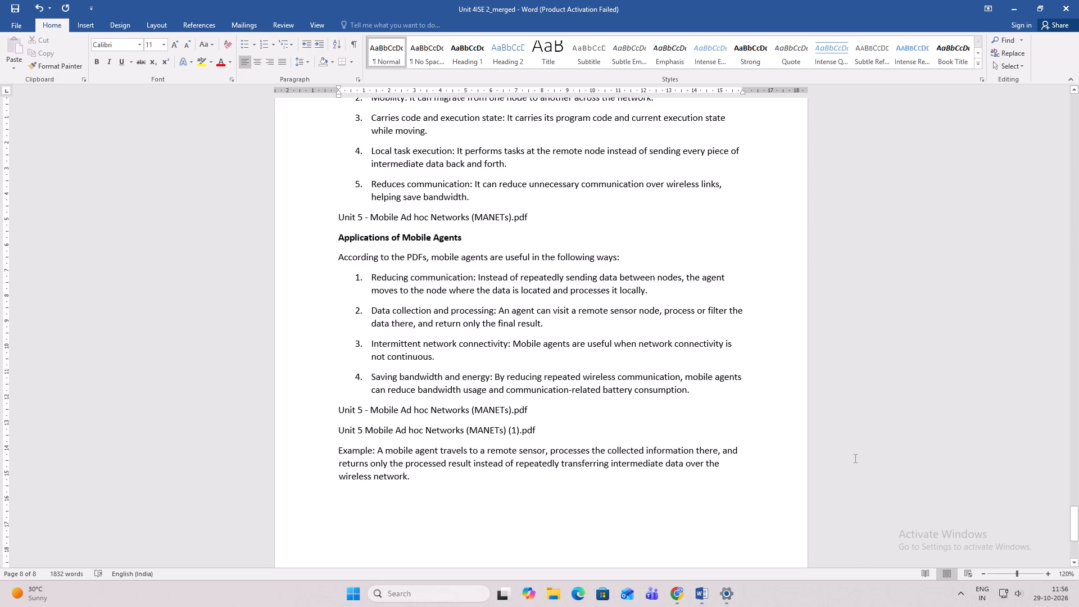
{"action": "scroll", "coordinate": [854, 457], "scroll_direction": "up", "scroll_amount": 19}
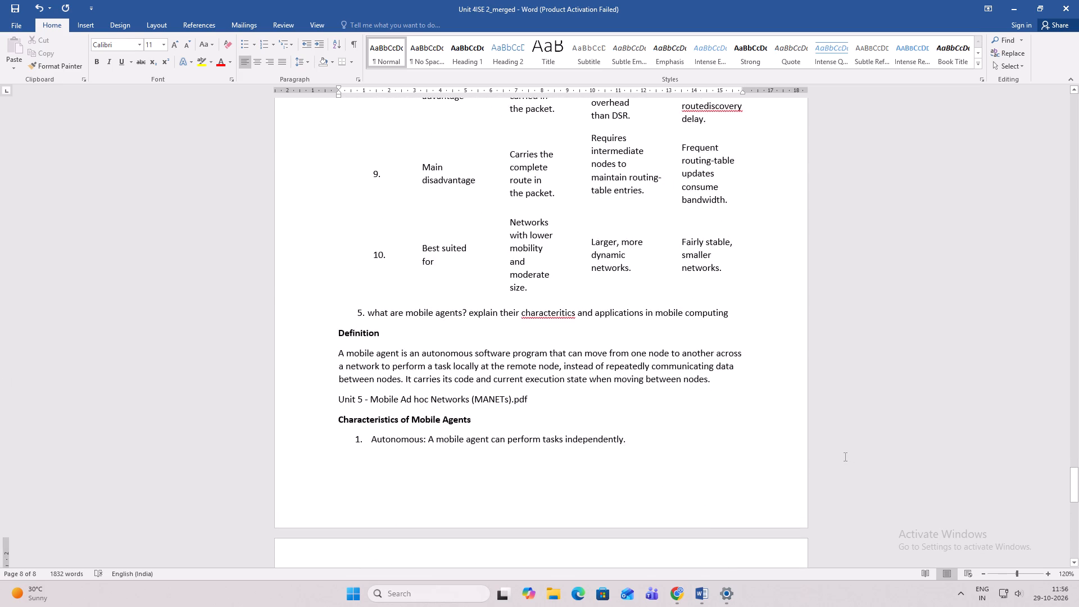
{"action": "scroll", "coordinate": [844, 456], "scroll_direction": "up", "scroll_amount": 2}
Export the document as a PDF to the Desktop, keeping the file name Unit 4ISE 2_merged.
{"action": "left_click", "coordinate": [22, 29]}
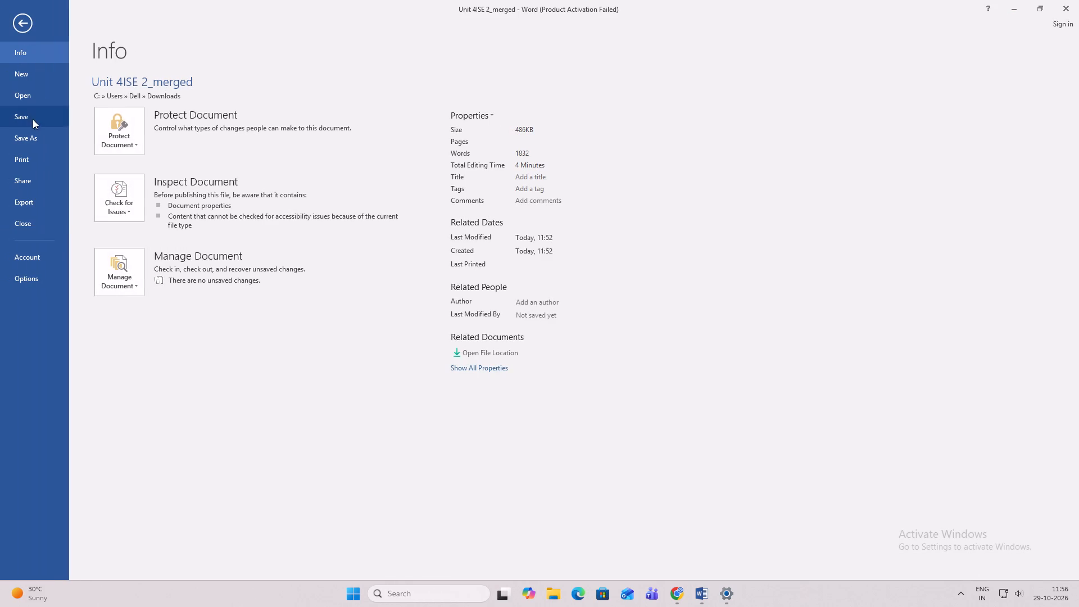
{"action": "left_click", "coordinate": [28, 202]}
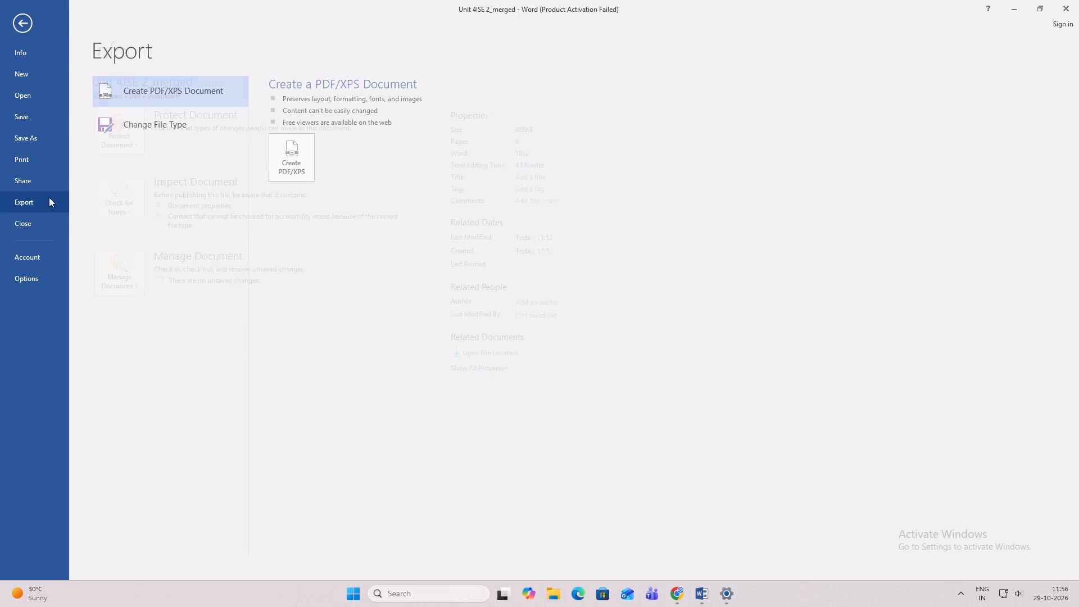
{"action": "left_click", "coordinate": [284, 172]}
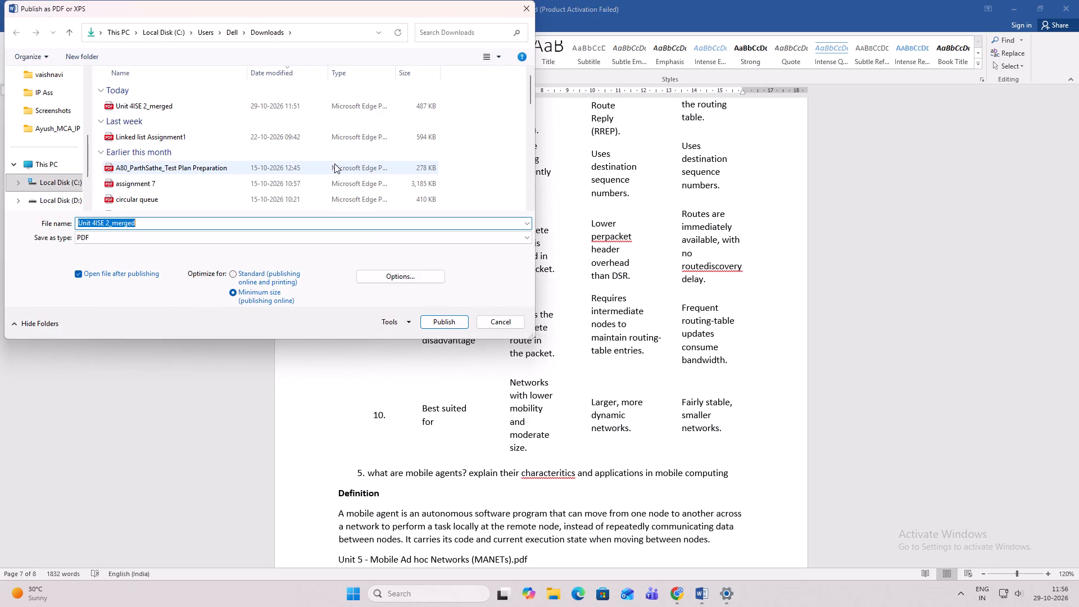
{"action": "scroll", "coordinate": [46, 152], "scroll_direction": "up", "scroll_amount": 9}
{"action": "left_click", "coordinate": [54, 152]}
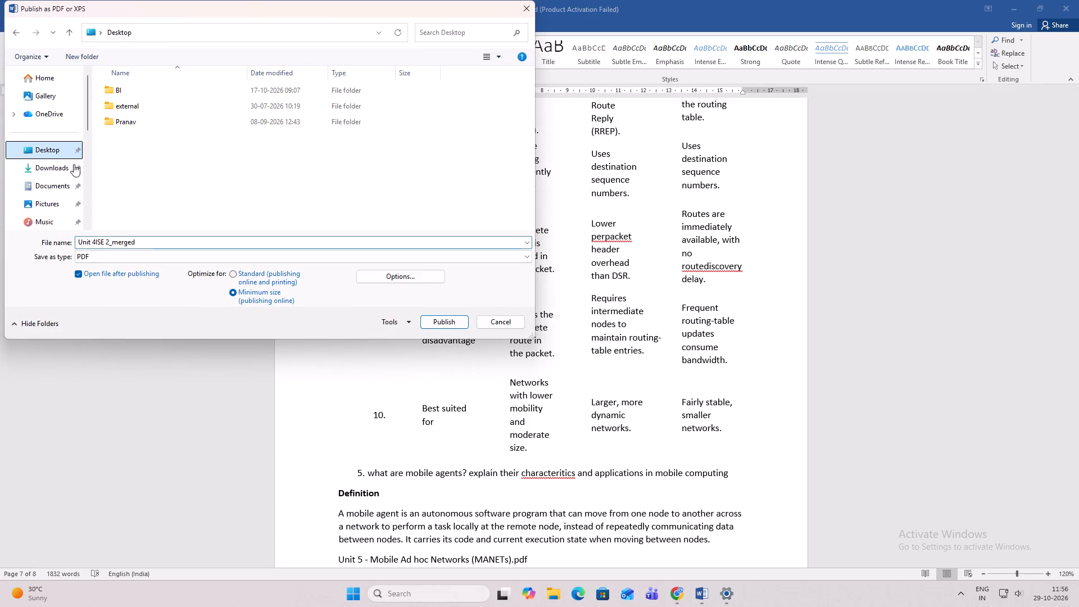
{"action": "left_click", "coordinate": [141, 242]}
{"action": "left_click", "coordinate": [302, 165]}
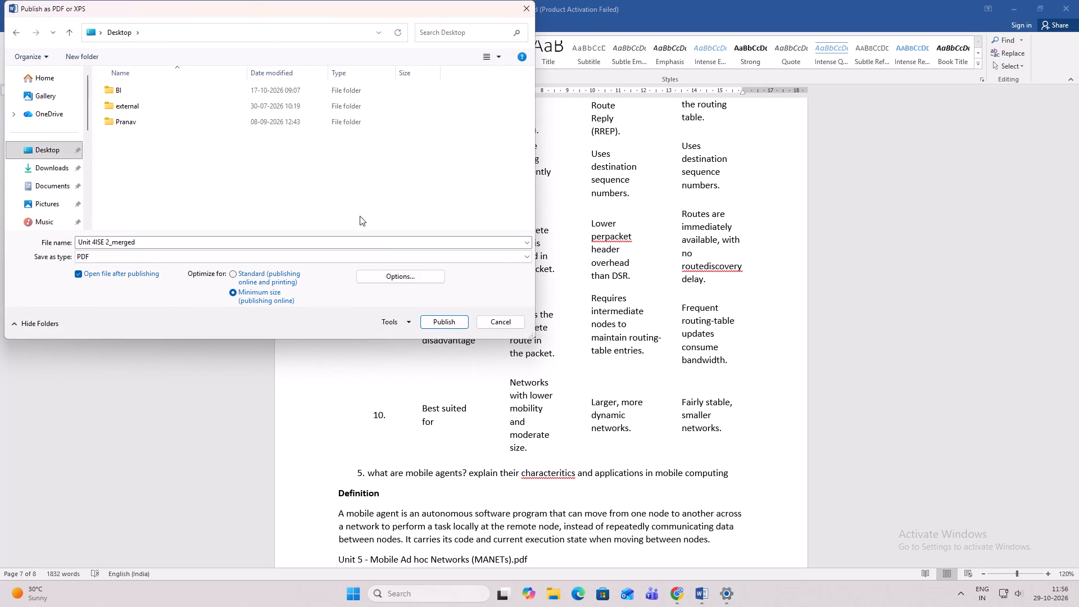
{"action": "left_click", "coordinate": [446, 320]}
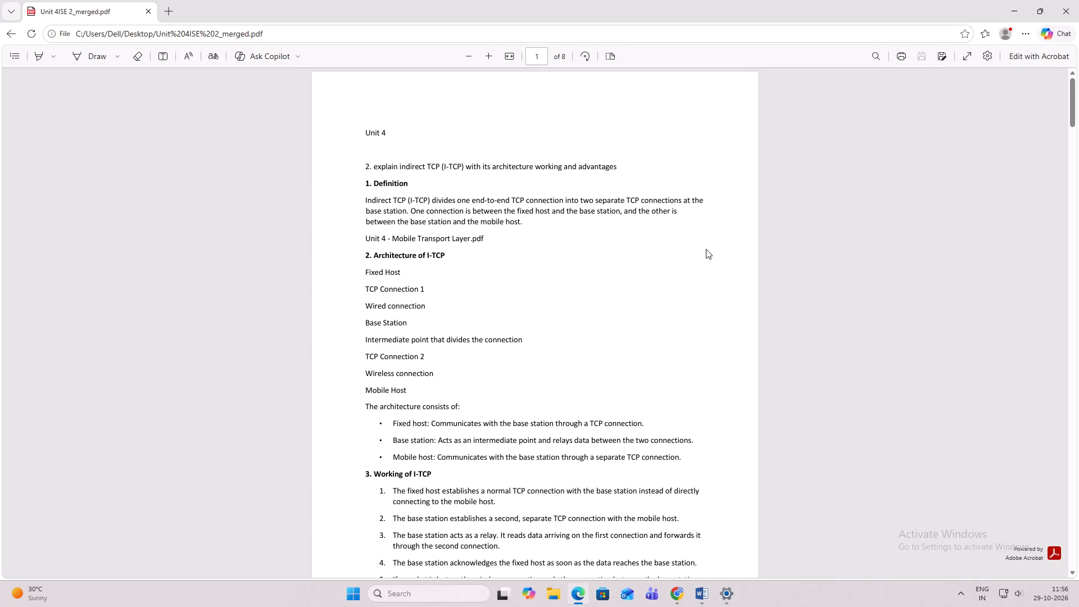
Review the exported PDF in Edge against the original download in Chrome, down to Unit 4's question 4 comparison table.
{"action": "scroll", "coordinate": [706, 250], "scroll_direction": "down", "scroll_amount": 6}
{"action": "scroll", "coordinate": [707, 250], "scroll_direction": "down", "scroll_amount": 20}
{"action": "scroll", "coordinate": [707, 250], "scroll_direction": "down", "scroll_amount": 2}
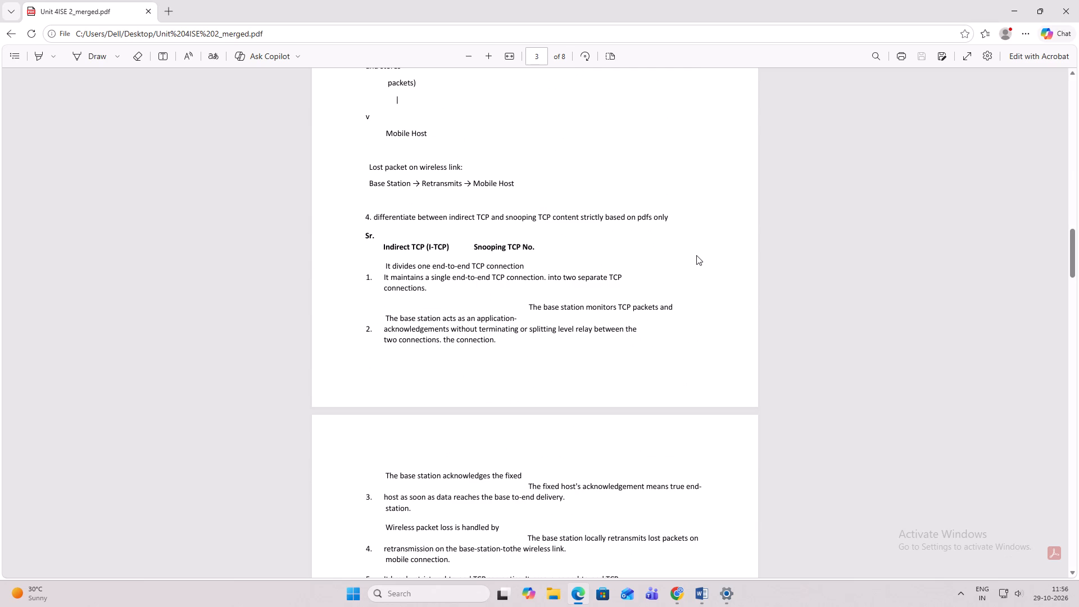
{"action": "scroll", "coordinate": [692, 235], "scroll_direction": "down", "scroll_amount": 2}
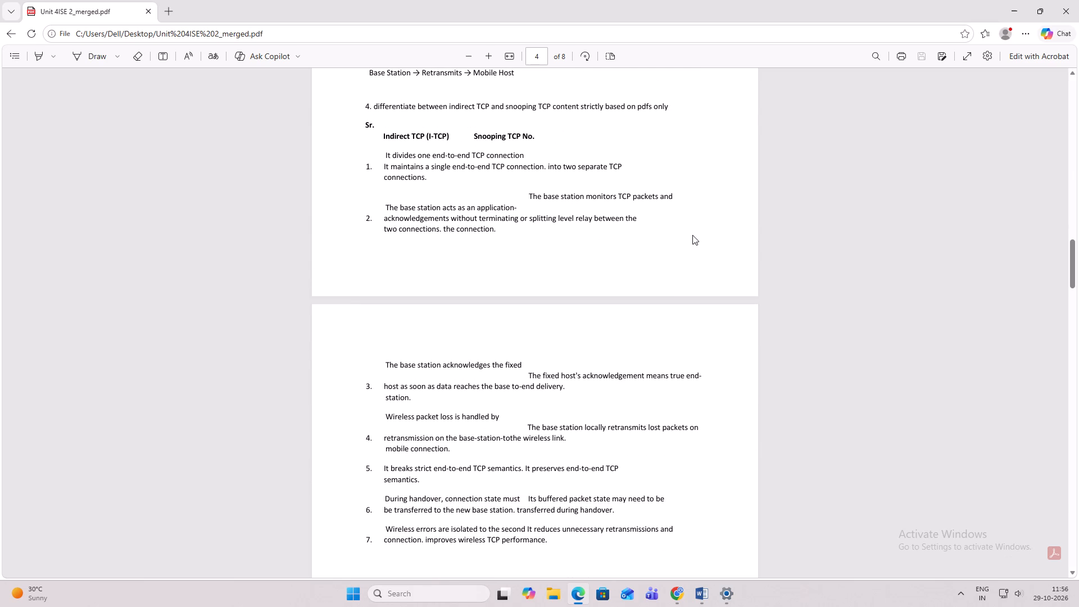
{"action": "scroll", "coordinate": [692, 235], "scroll_direction": "down", "scroll_amount": 2}
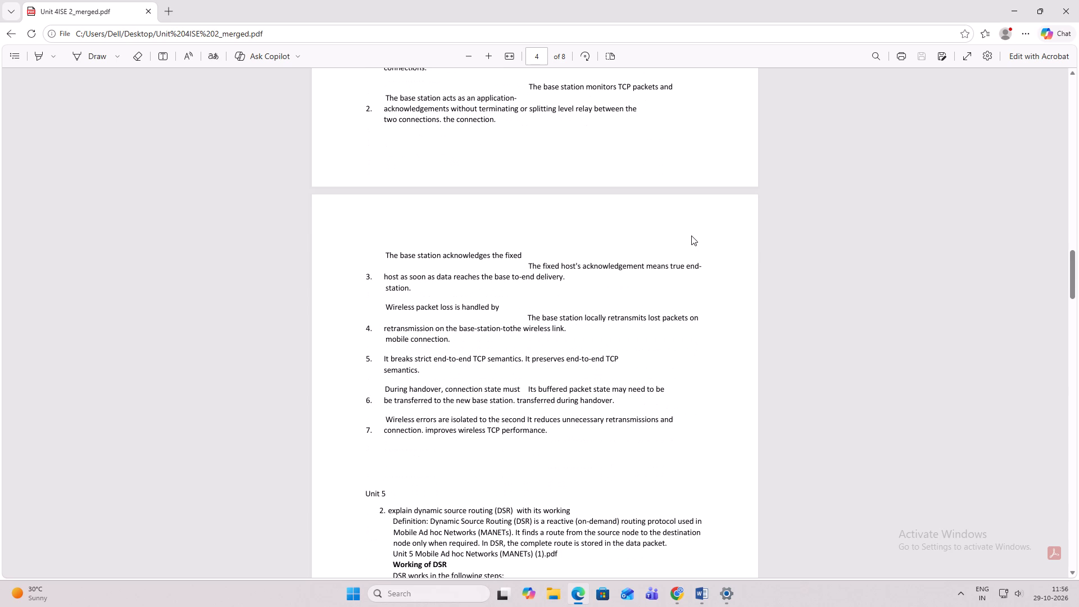
{"action": "left_click", "coordinate": [676, 599]}
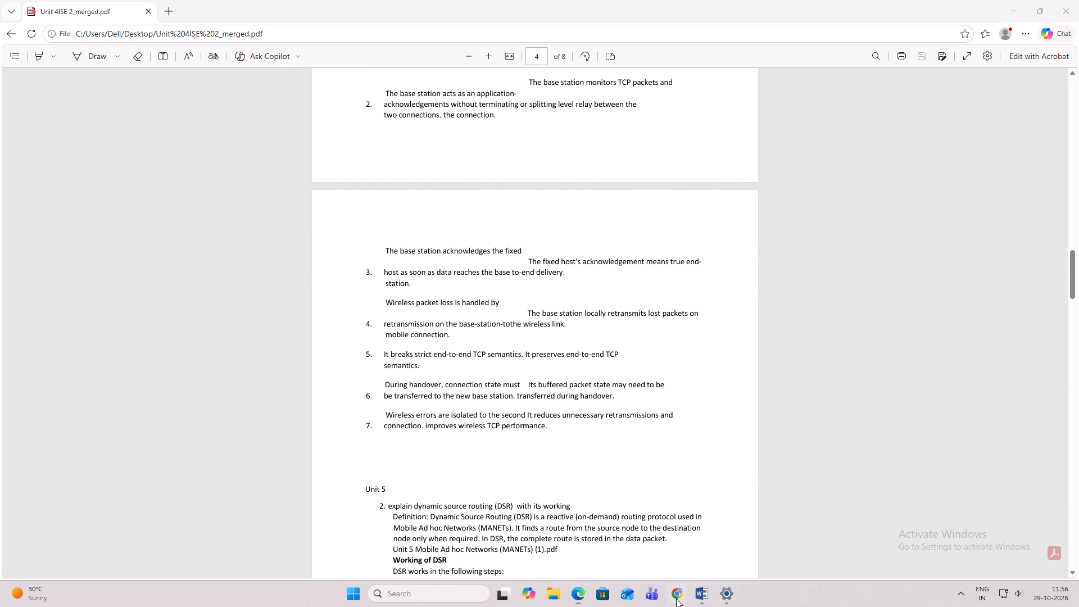
{"action": "scroll", "coordinate": [719, 434], "scroll_direction": "down", "scroll_amount": 6}
{"action": "scroll", "coordinate": [719, 434], "scroll_direction": "up", "scroll_amount": 1}
{"action": "scroll", "coordinate": [719, 434], "scroll_direction": "down", "scroll_amount": 10}
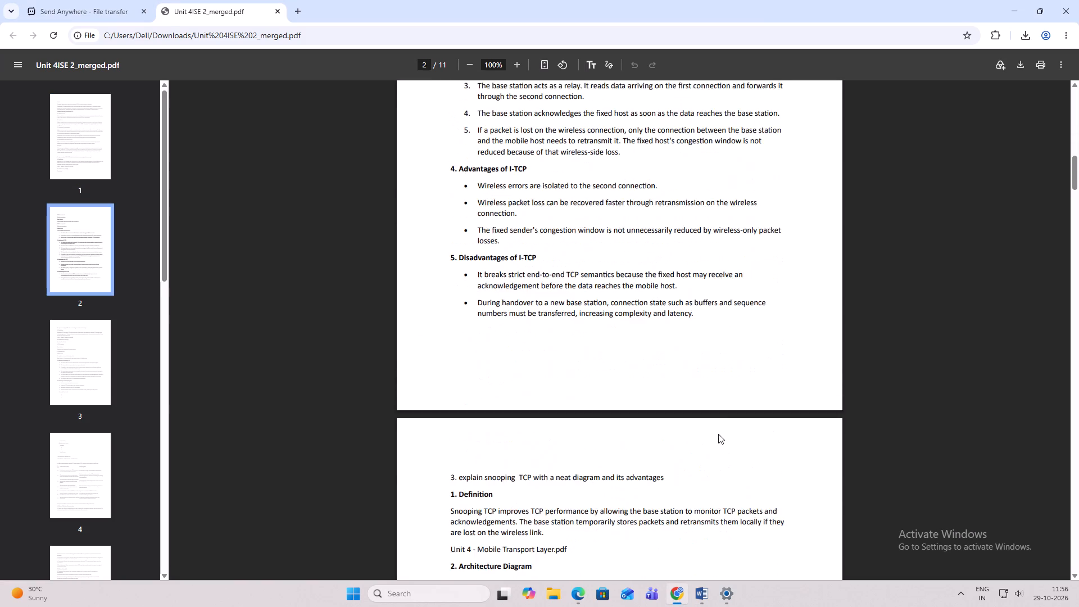
{"action": "scroll", "coordinate": [718, 434], "scroll_direction": "down", "scroll_amount": 16}
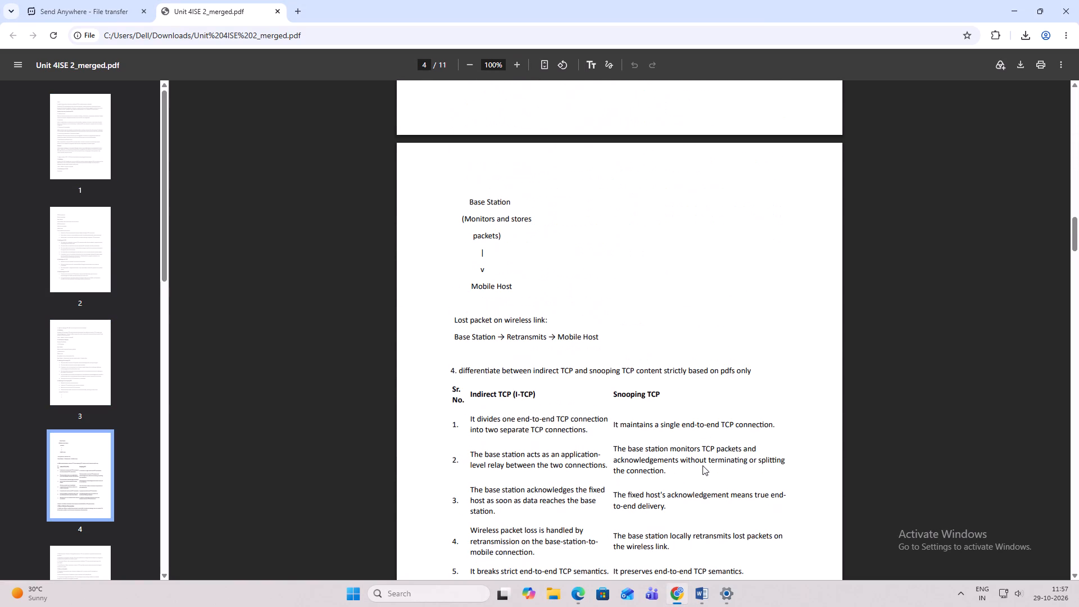
{"action": "scroll", "coordinate": [702, 465], "scroll_direction": "down", "scroll_amount": 1}
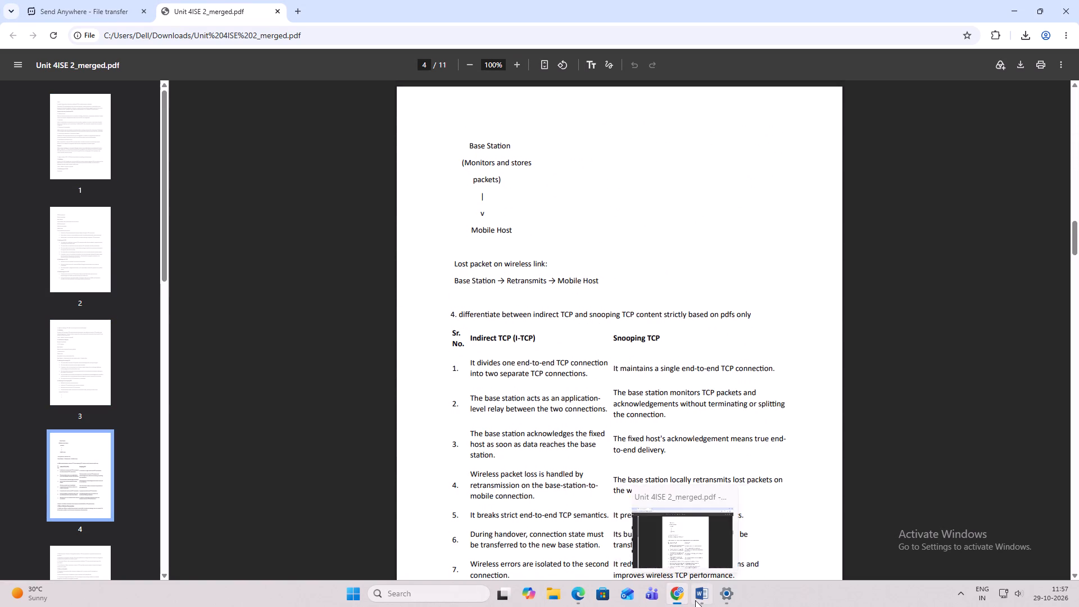
Switch back to Word and close the Unit 4ISE 2_merged document without saving changes.
{"action": "left_click", "coordinate": [695, 600]}
{"action": "scroll", "coordinate": [687, 527], "scroll_direction": "up", "scroll_amount": 4}
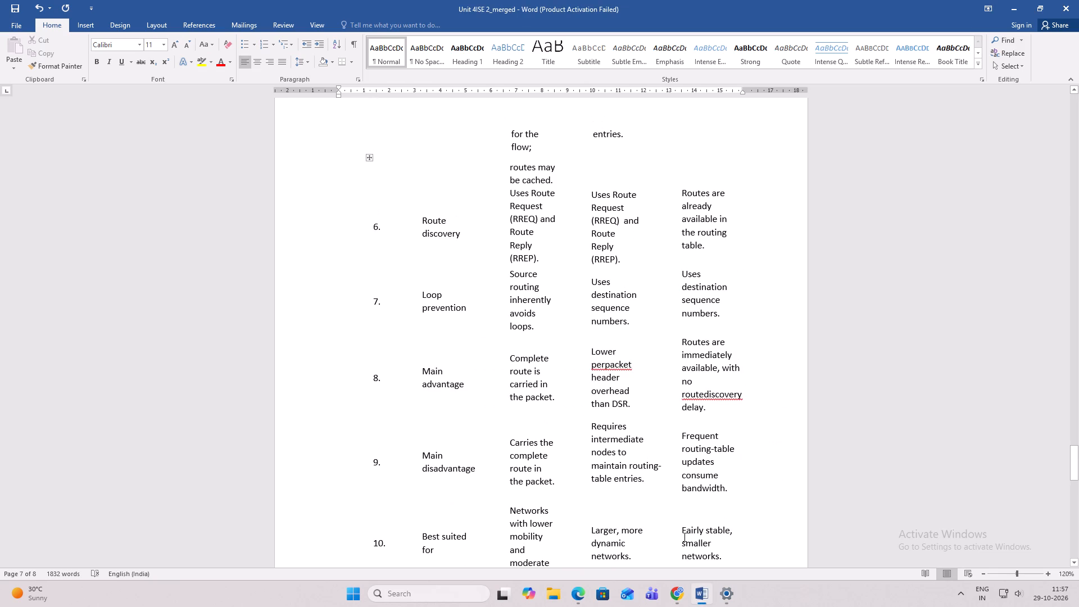
{"action": "left_click", "coordinate": [1069, 0]}
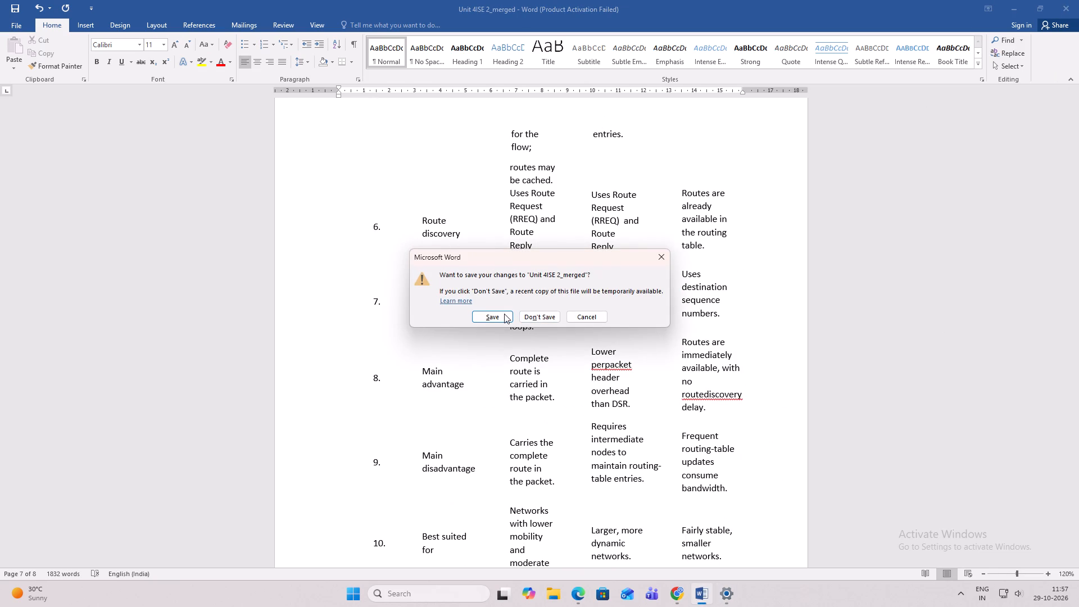
{"action": "left_click", "coordinate": [504, 314]}
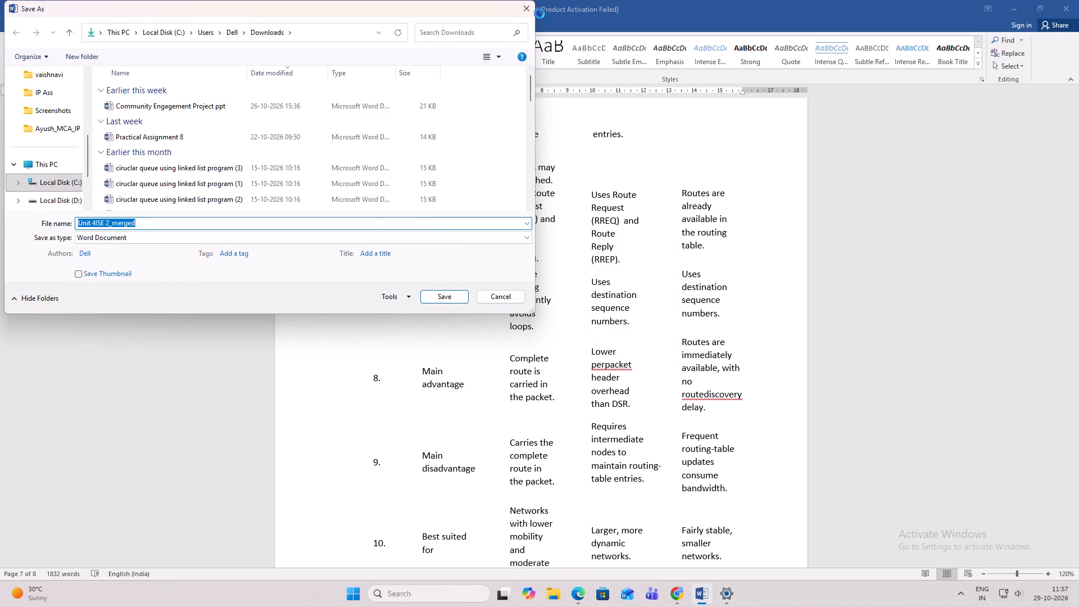
{"action": "left_click", "coordinate": [529, 12]}
{"action": "left_click", "coordinate": [1078, 0]}
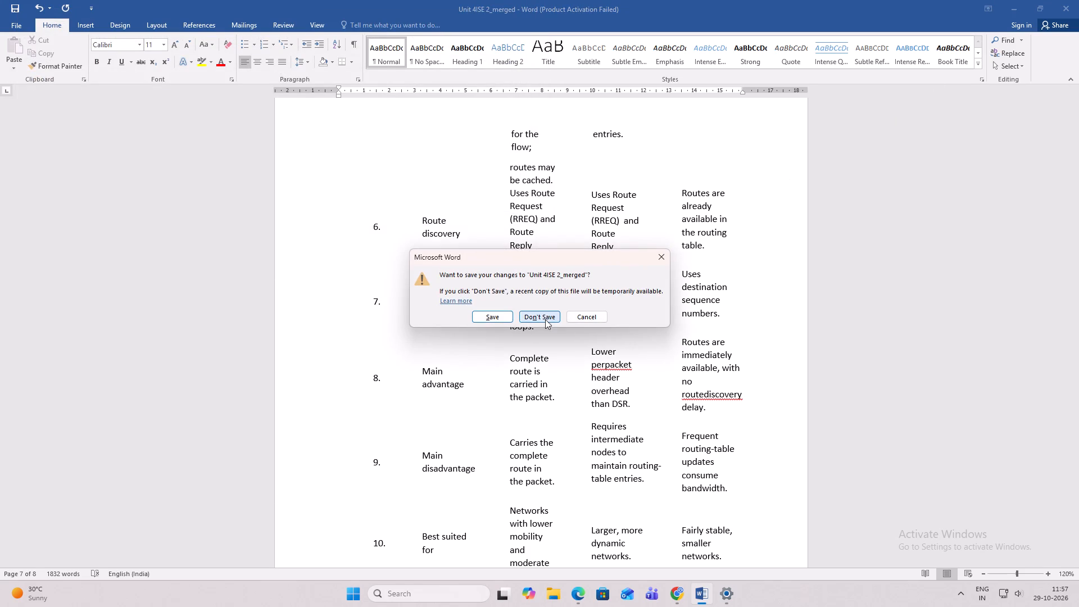
{"action": "left_click", "coordinate": [545, 319]}
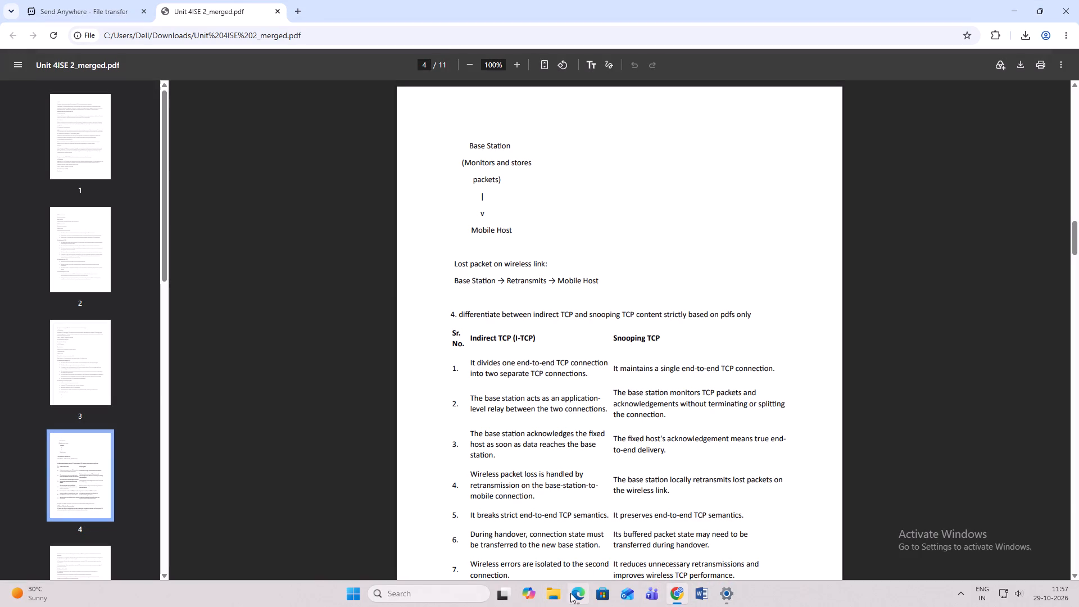
Reorder the taskbar so Edge sits between Chrome and Word, and switch to the exported PDF in Edge.
{"action": "left_click_drag", "start_coordinate": [572, 593], "coordinate": [664, 580]}
{"action": "left_click", "coordinate": [675, 599]}
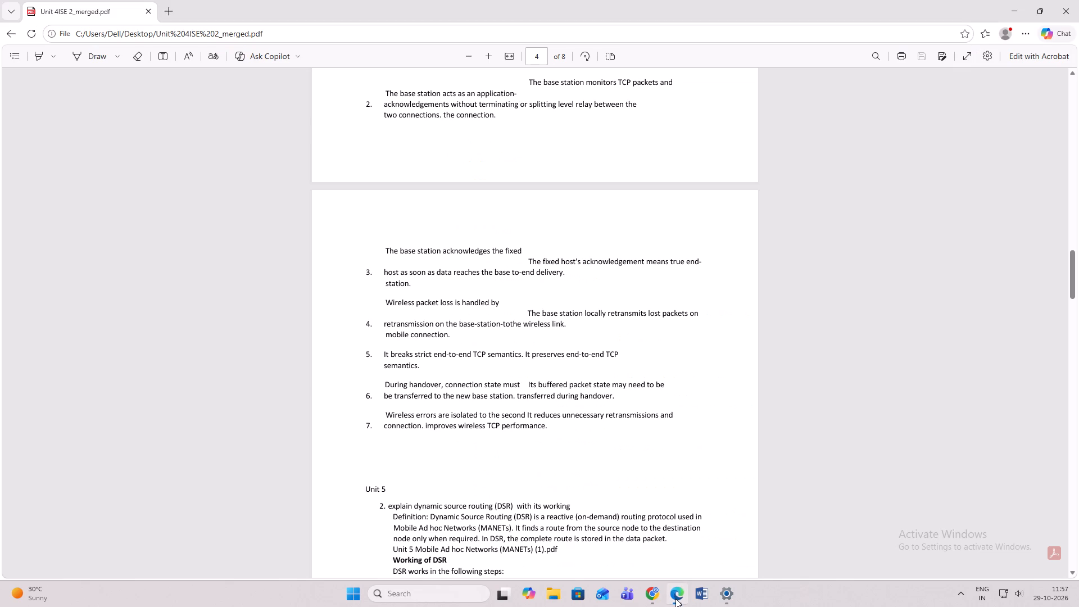
{"action": "scroll", "coordinate": [673, 443], "scroll_direction": "up", "scroll_amount": 2}
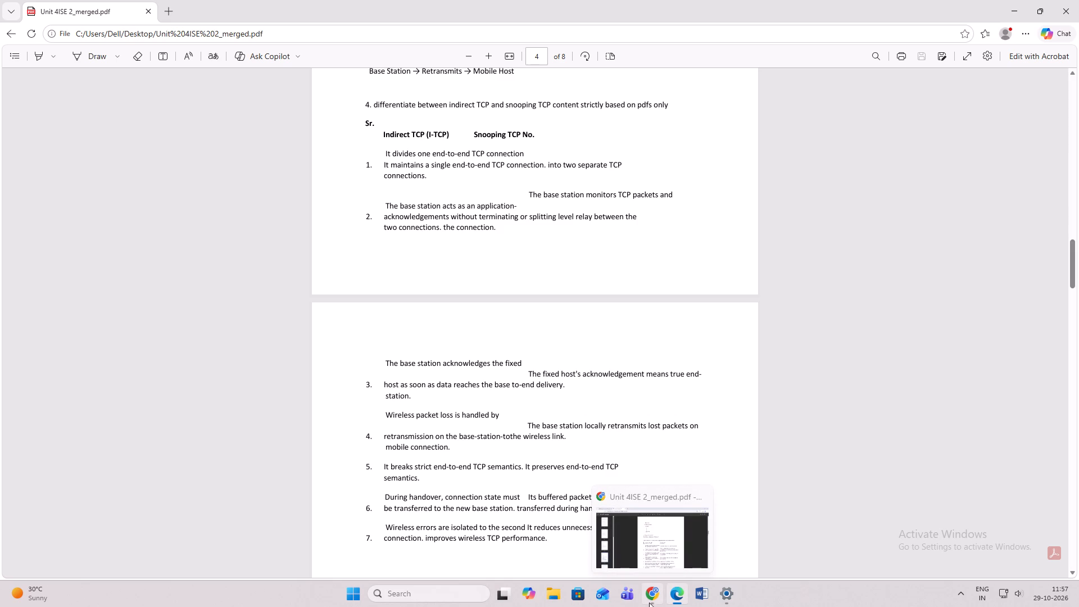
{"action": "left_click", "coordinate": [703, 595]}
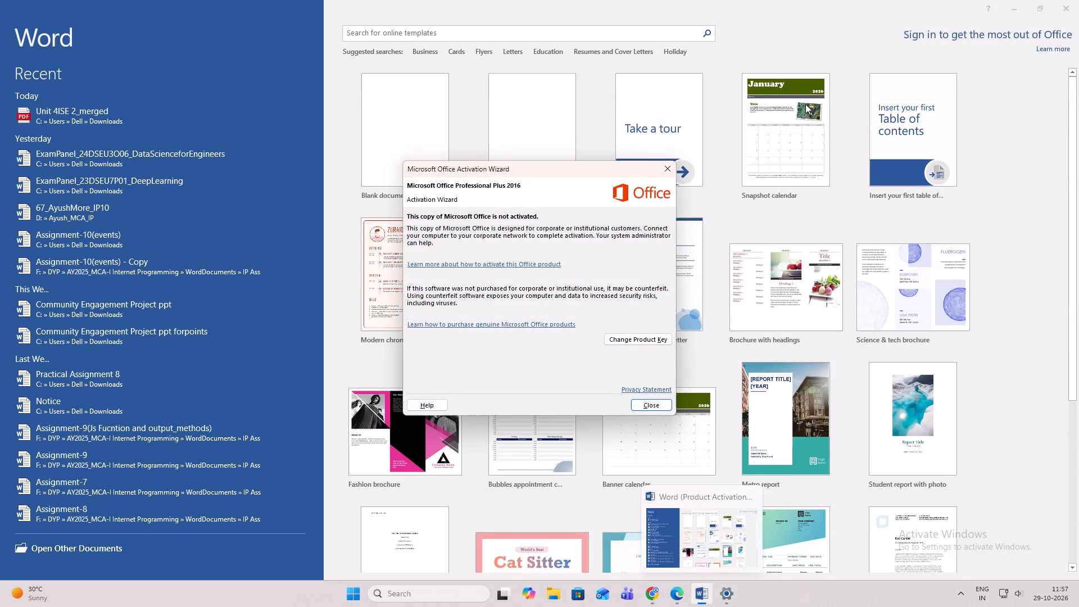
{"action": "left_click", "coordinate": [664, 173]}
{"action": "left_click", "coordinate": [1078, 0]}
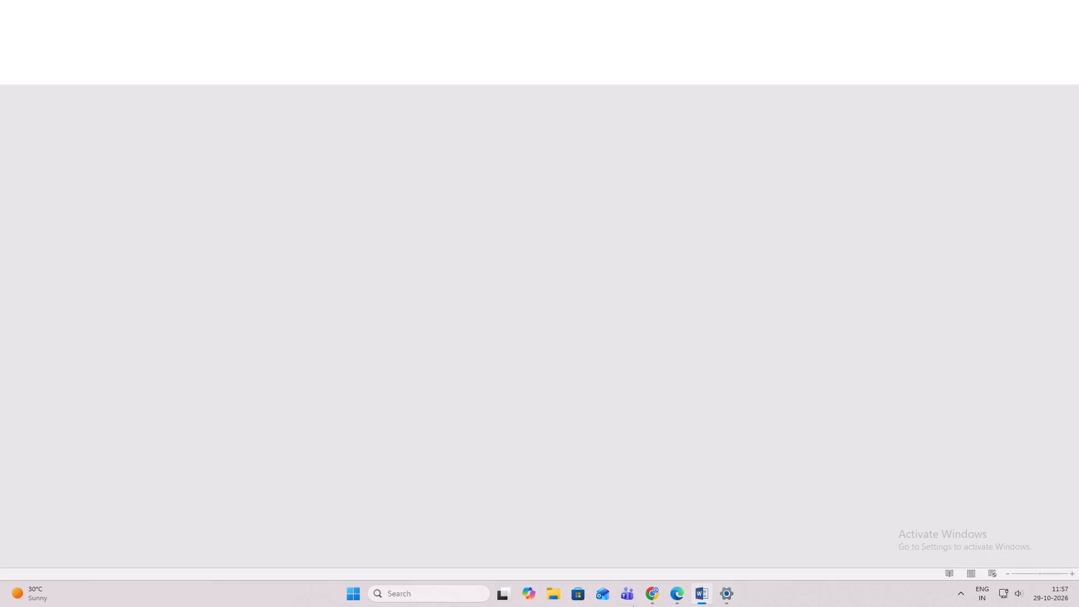
Compare question 4's Indirect TCP and Snooping TCP table between the original PDF in Chrome and the exported PDF in Edge.
{"action": "left_click", "coordinate": [650, 592]}
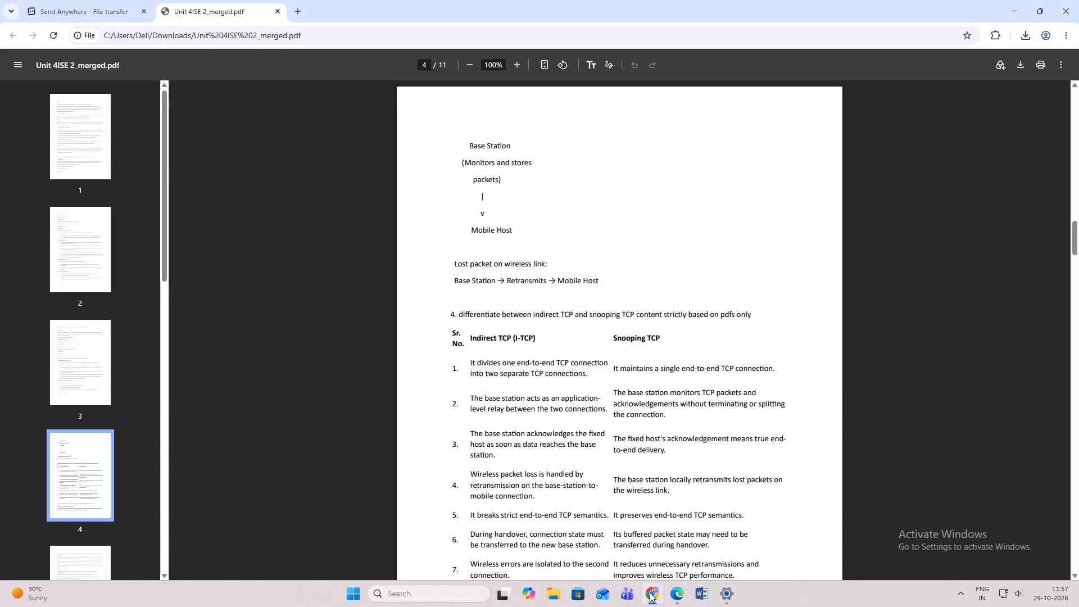
{"action": "scroll", "coordinate": [693, 511], "scroll_direction": "down", "scroll_amount": 1}
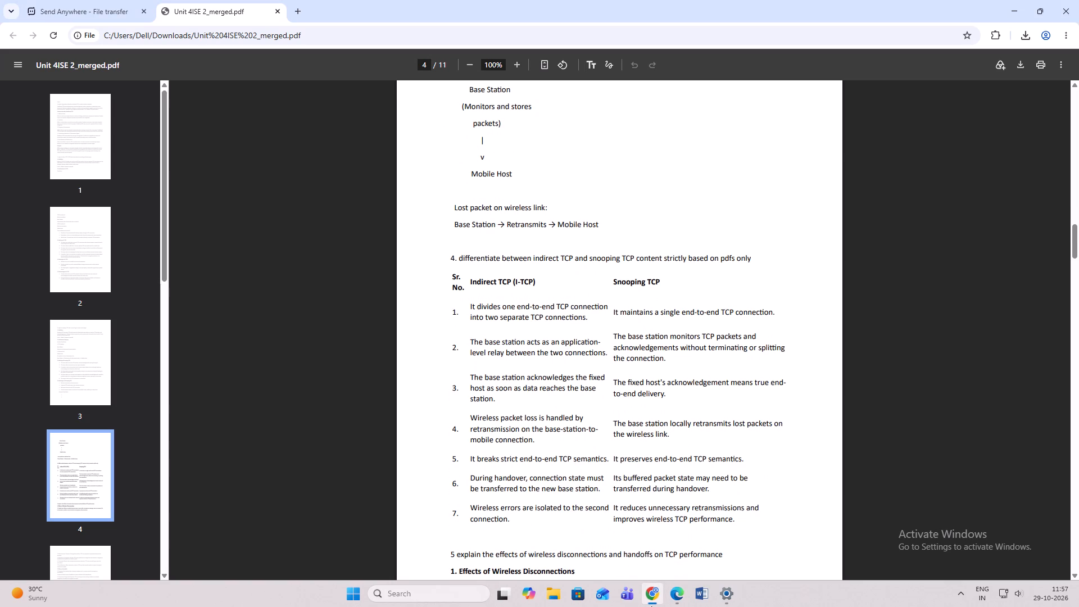
{"action": "left_click", "coordinate": [678, 588]}
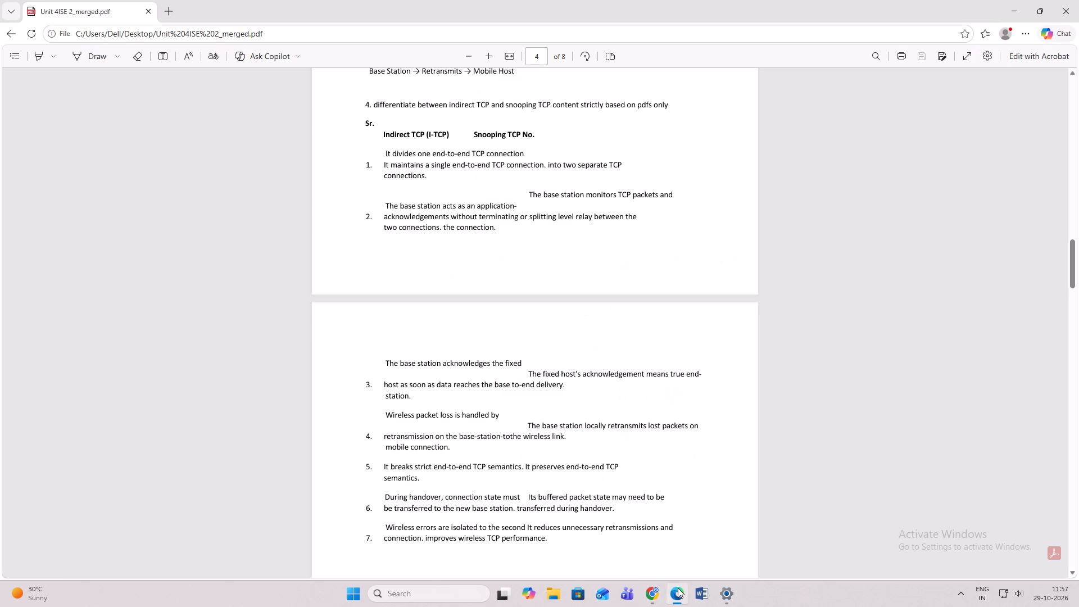
{"action": "left_click", "coordinate": [678, 588]}
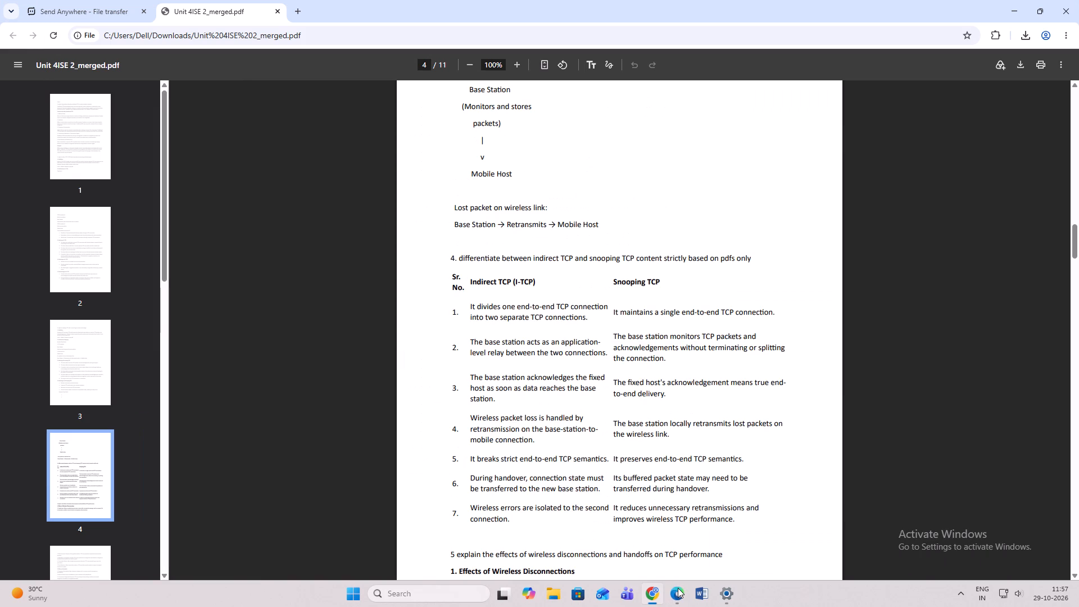
{"action": "left_click", "coordinate": [678, 588]}
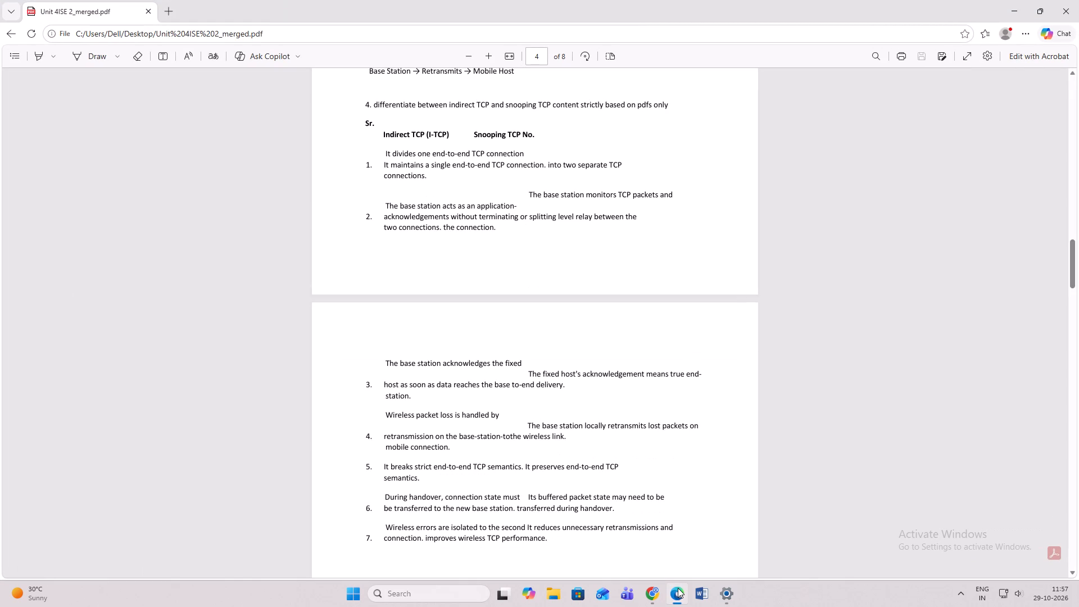
Check Unit 5's DSR and AODV answers and their diagrams in the exported PDF.
{"action": "scroll", "coordinate": [632, 482], "scroll_direction": "down", "scroll_amount": 10}
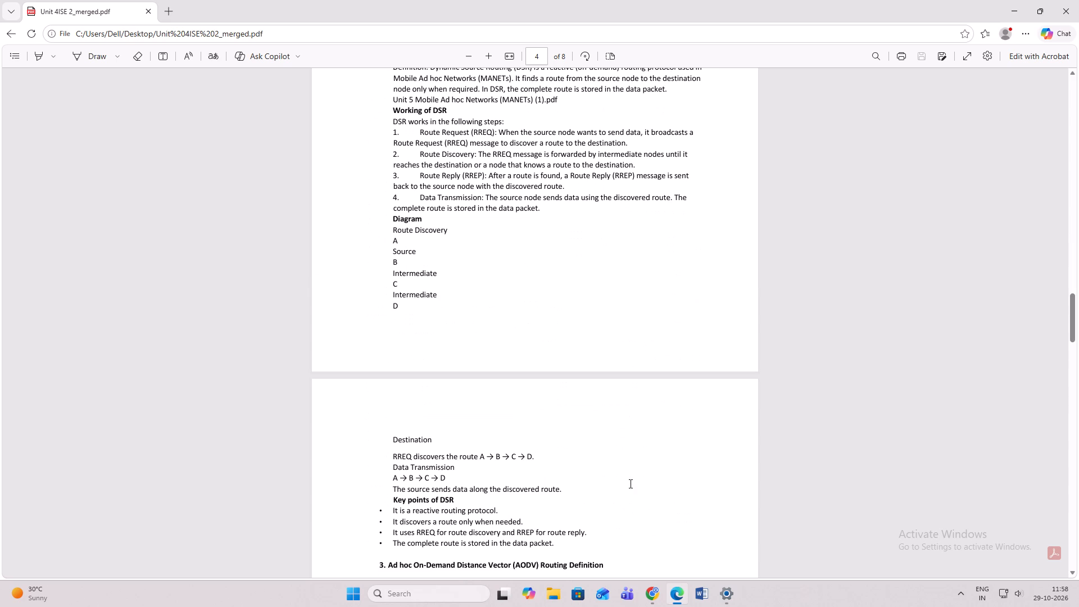
{"action": "scroll", "coordinate": [629, 483], "scroll_direction": "up", "scroll_amount": 1}
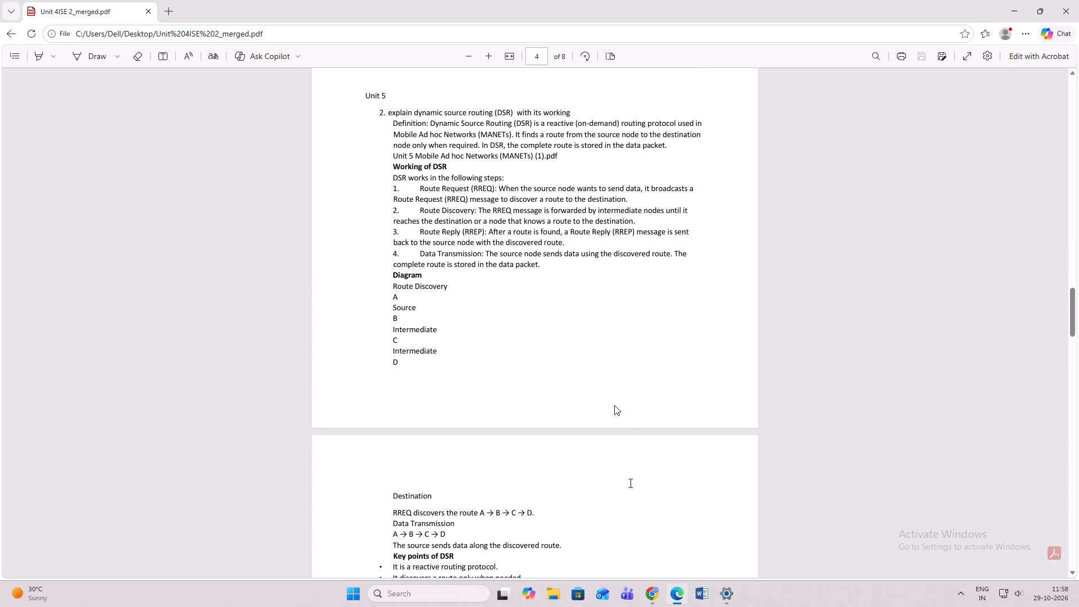
{"action": "scroll", "coordinate": [627, 407], "scroll_direction": "down", "scroll_amount": 4}
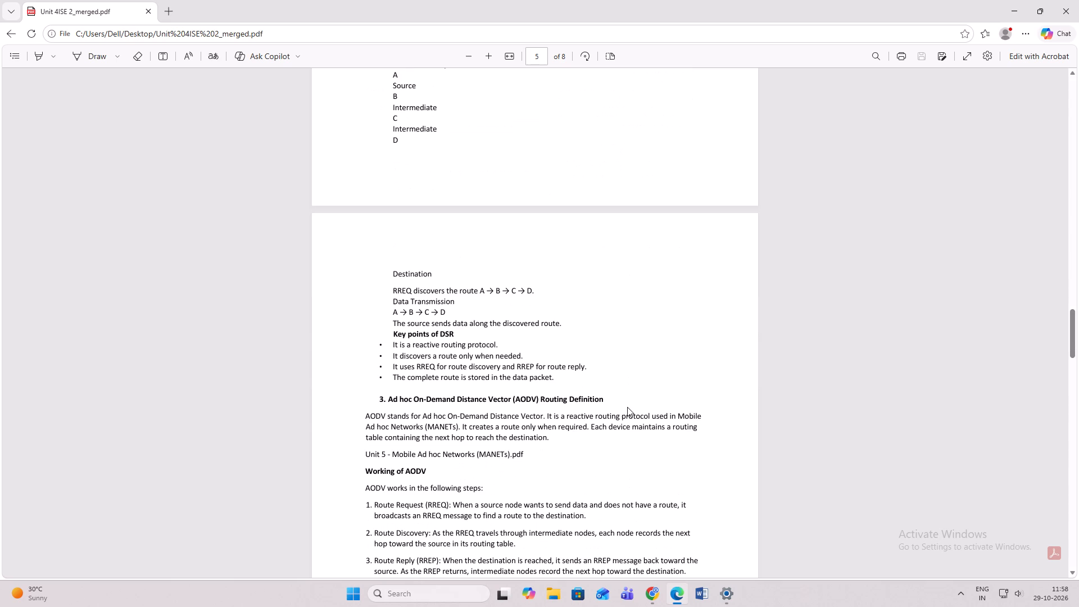
{"action": "scroll", "coordinate": [648, 392], "scroll_direction": "down", "scroll_amount": 8}
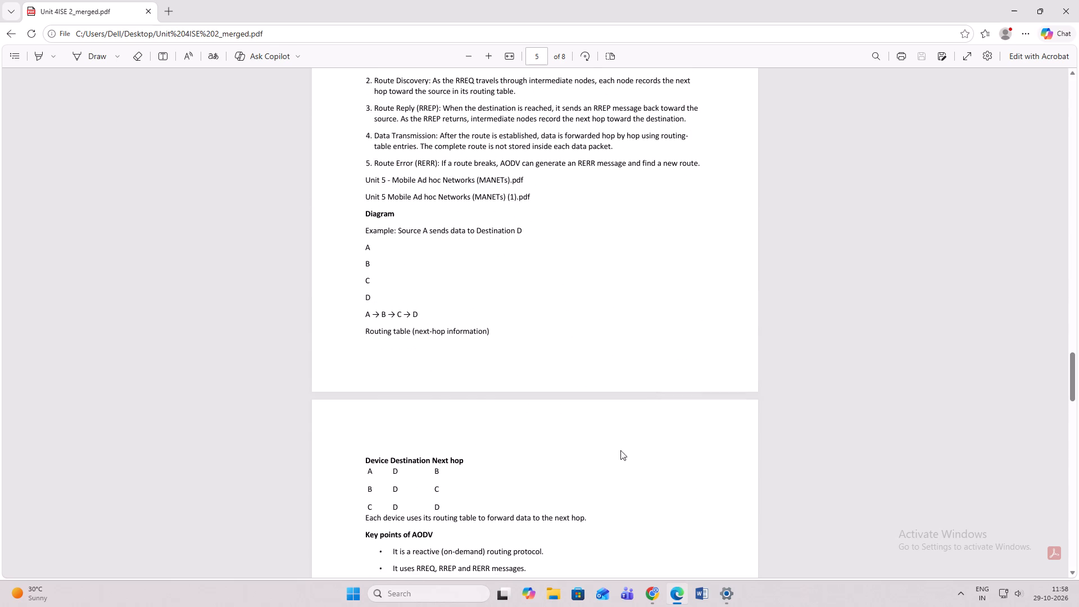
{"action": "scroll", "coordinate": [638, 343], "scroll_direction": "up", "scroll_amount": 14}
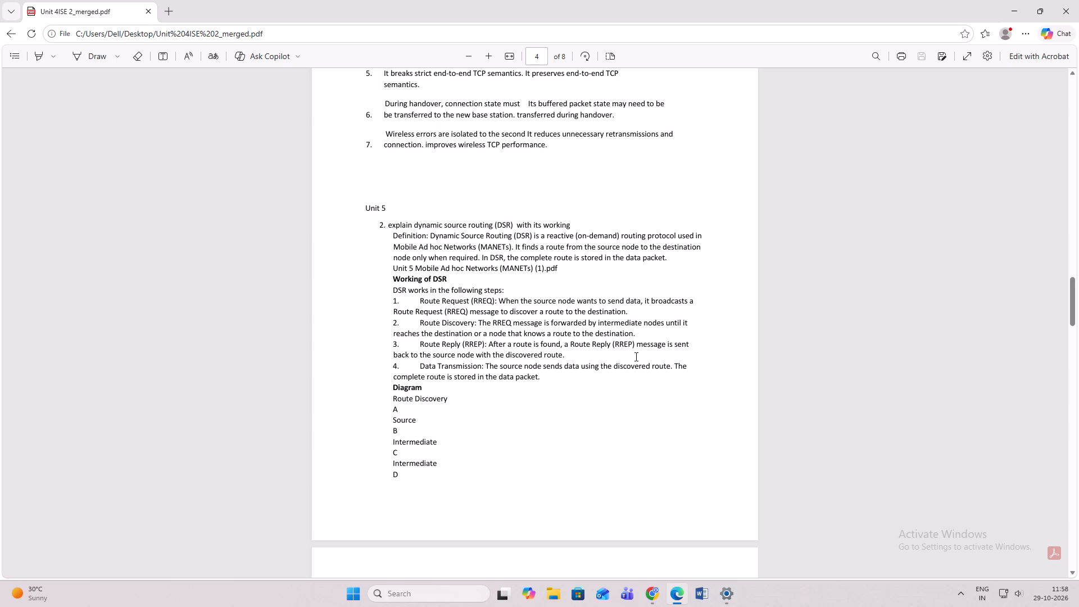
Return to question 4's comparison table in the exported PDF and place Edge side by side with the original PDF in Chrome.
{"action": "scroll", "coordinate": [628, 402], "scroll_direction": "up", "scroll_amount": 4}
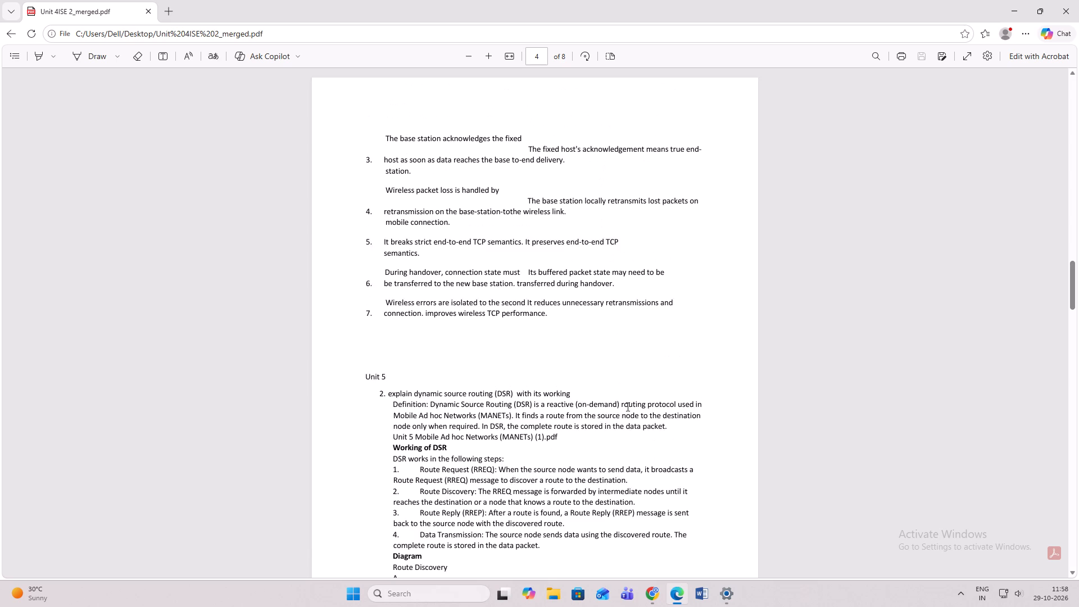
{"action": "scroll", "coordinate": [627, 406], "scroll_direction": "up", "scroll_amount": 3}
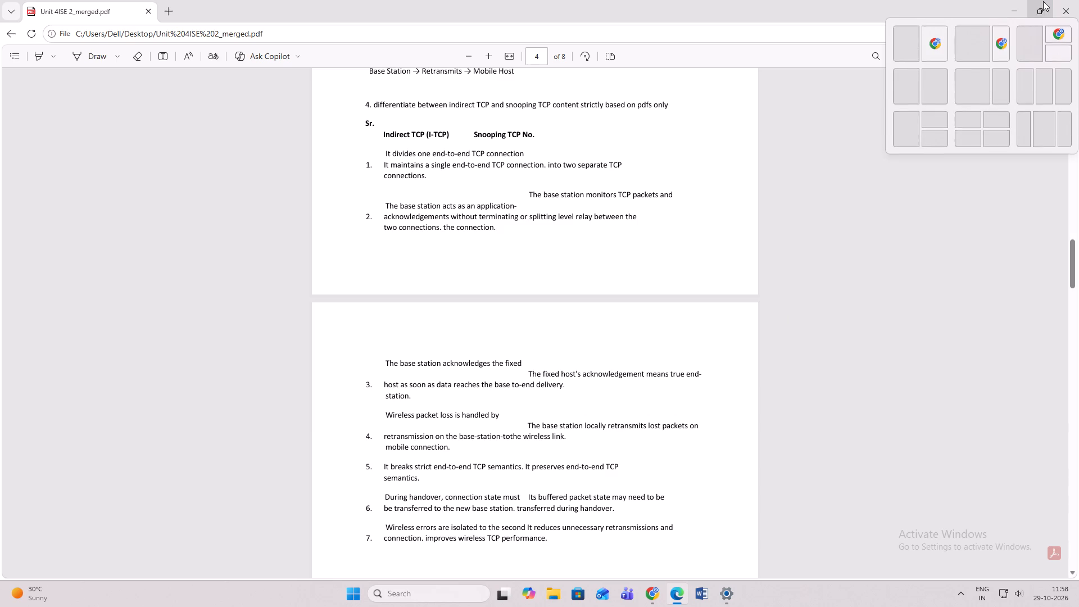
{"action": "left_click", "coordinate": [930, 33]}
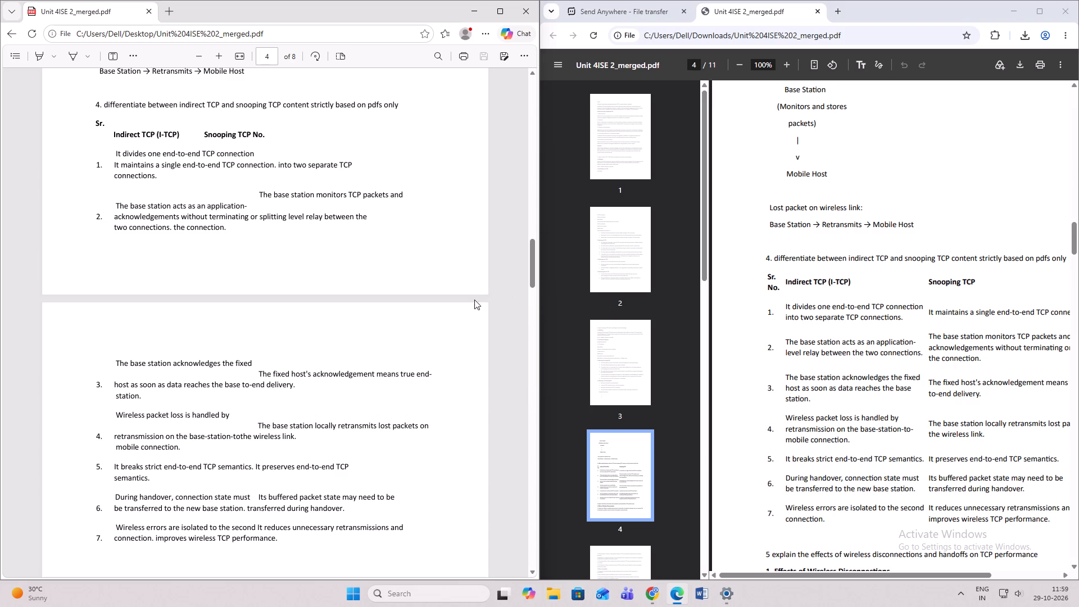
Start Word and open the exported Unit 4ISE 2_merged PDF from the Desktop folder.
{"action": "left_click", "coordinate": [702, 591]}
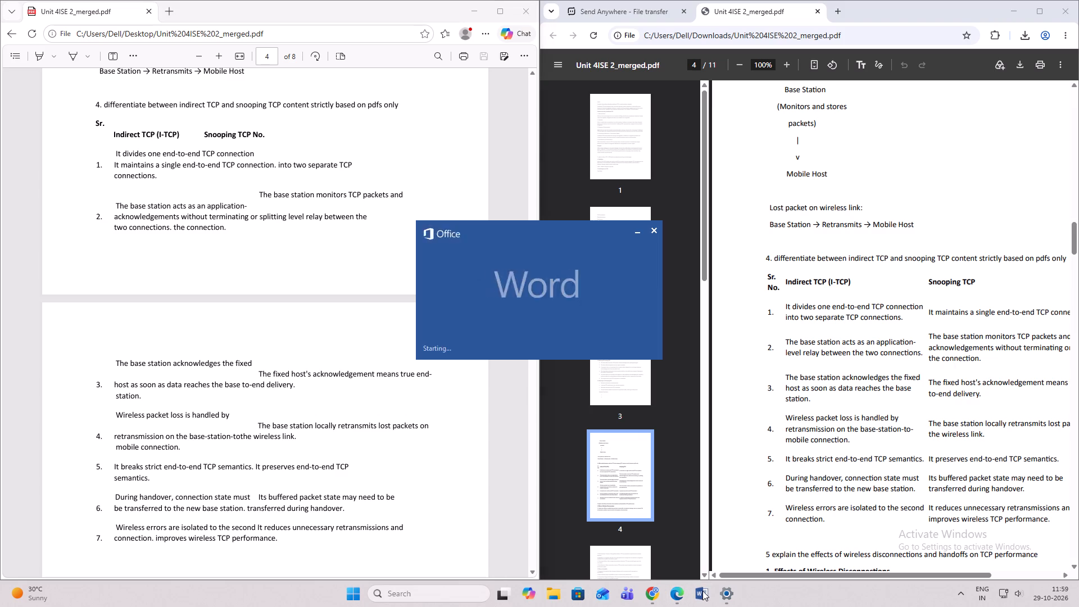
{"action": "left_click", "coordinate": [671, 174]}
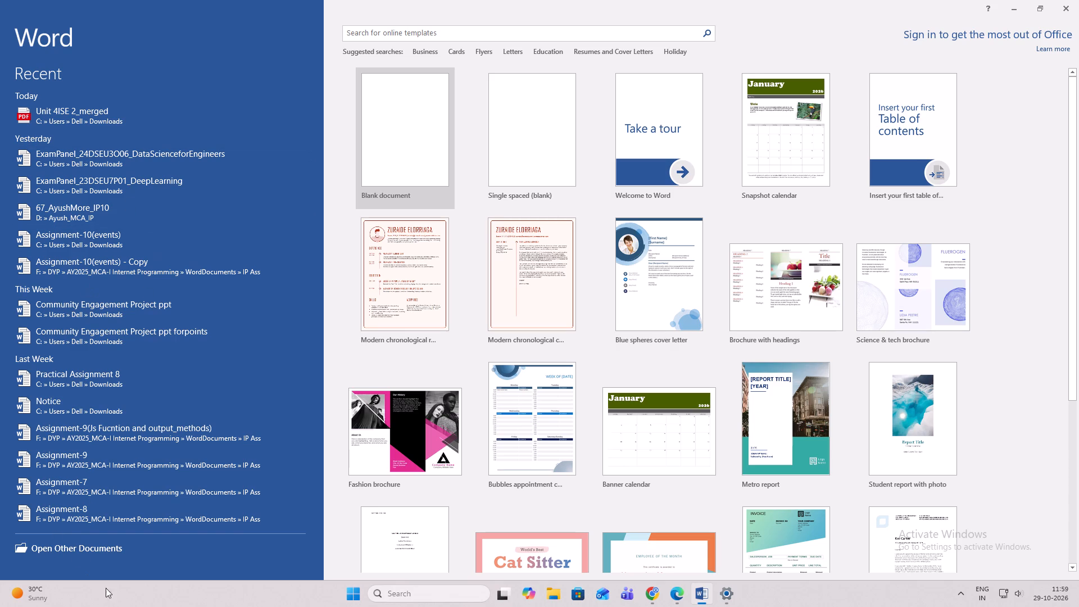
{"action": "left_click", "coordinate": [92, 547]}
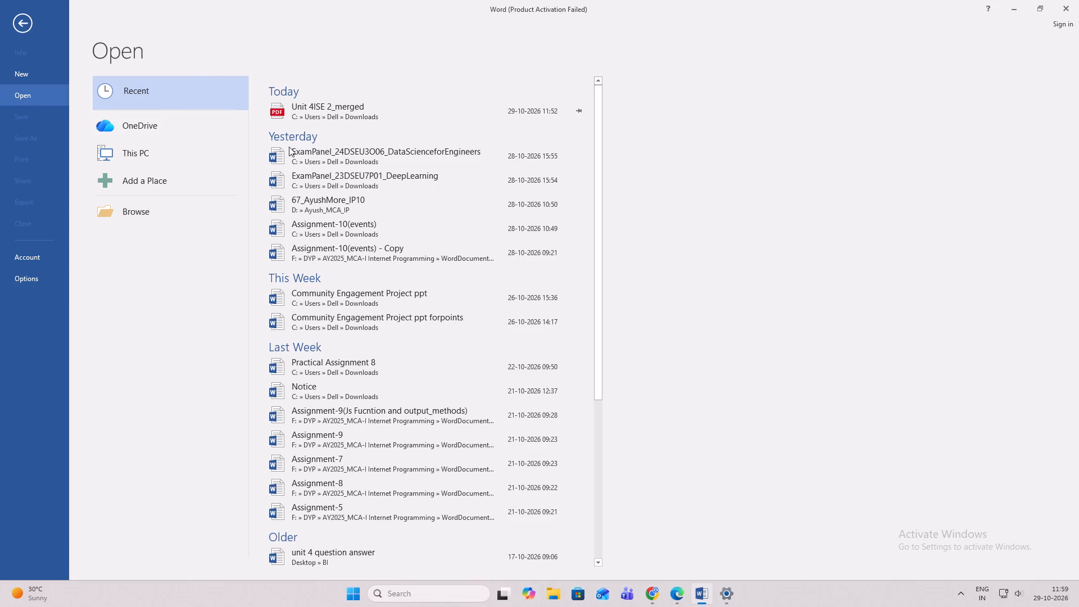
{"action": "left_click", "coordinate": [147, 218]}
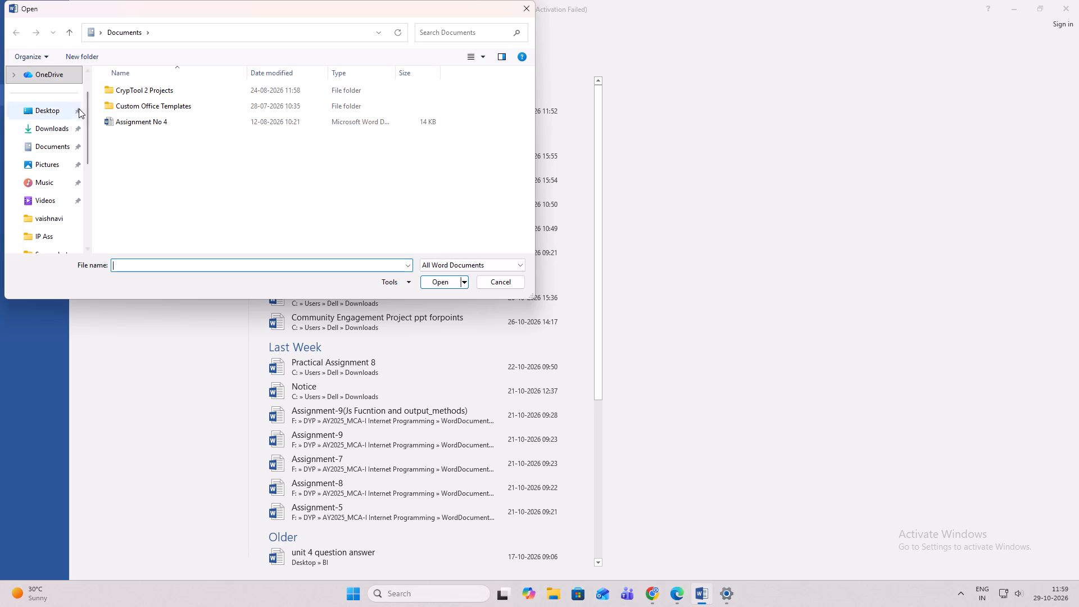
{"action": "left_click", "coordinate": [58, 133]}
{"action": "left_click", "coordinate": [216, 117]}
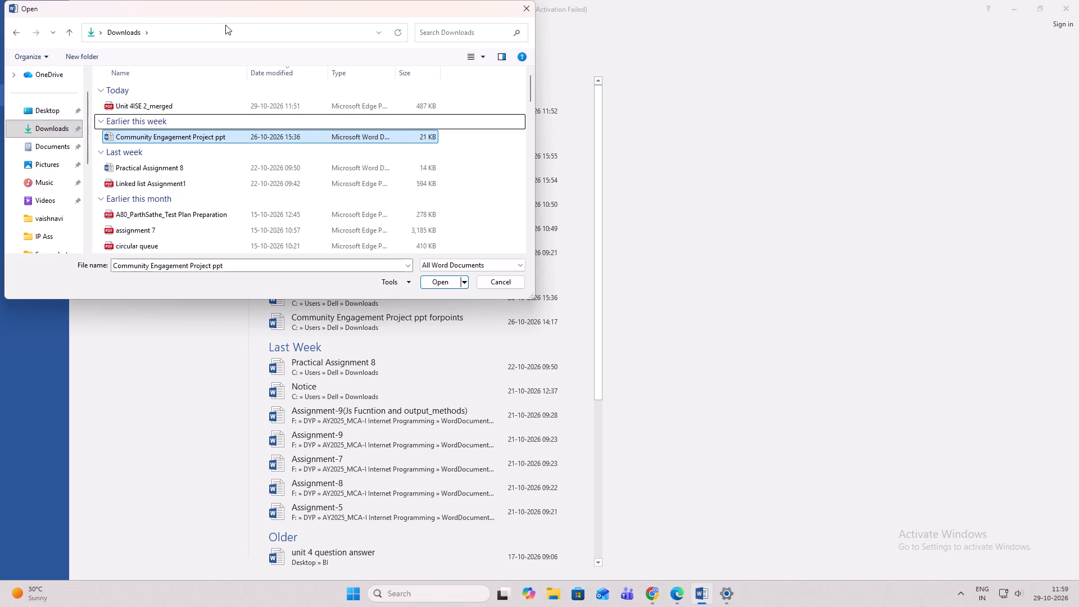
{"action": "left_click", "coordinate": [205, 106]}
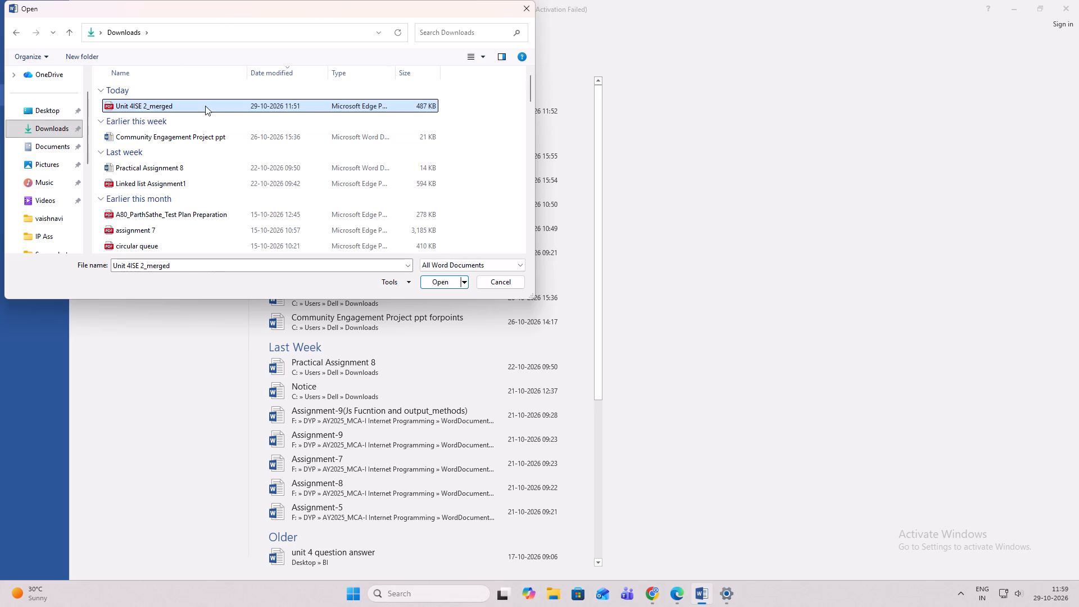
{"action": "scroll", "coordinate": [40, 197], "scroll_direction": "up", "scroll_amount": 3}
{"action": "scroll", "coordinate": [48, 124], "scroll_direction": "up", "scroll_amount": 4}
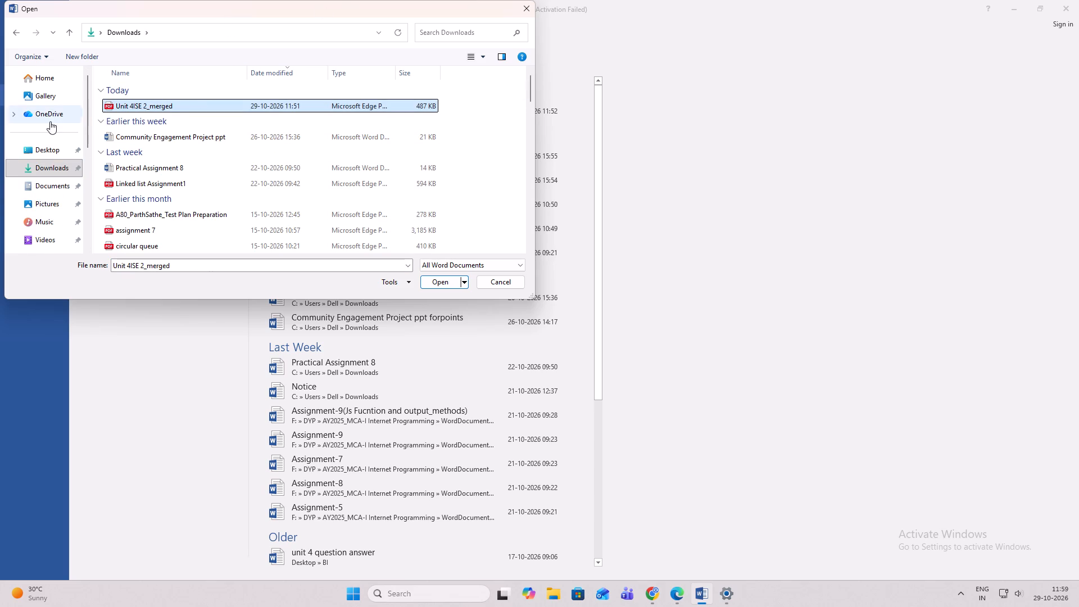
{"action": "left_click", "coordinate": [58, 146]}
{"action": "left_click", "coordinate": [143, 169]}
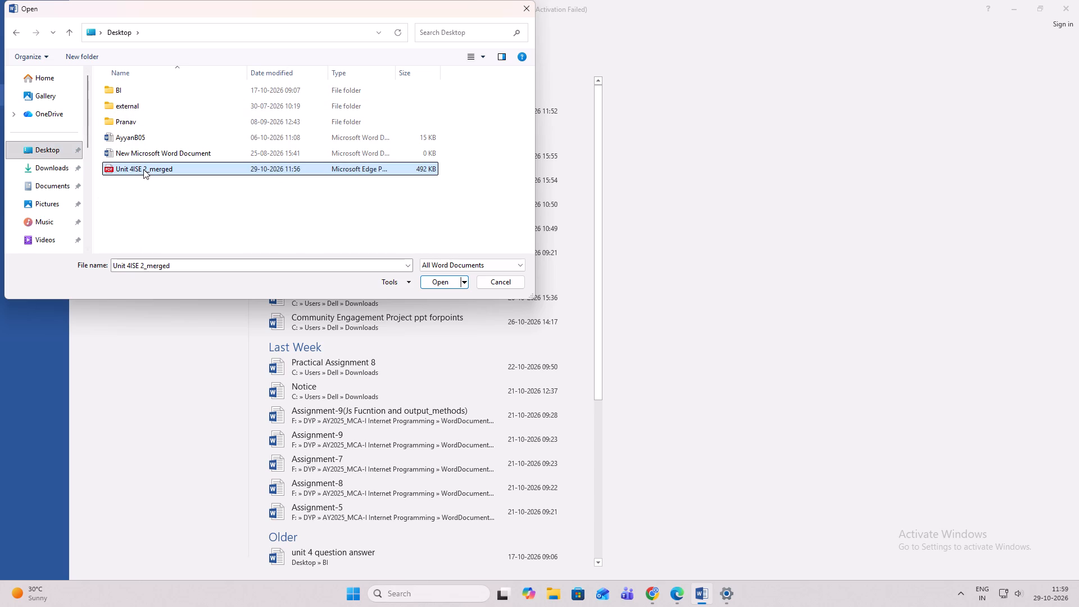
{"action": "left_click", "coordinate": [449, 282]}
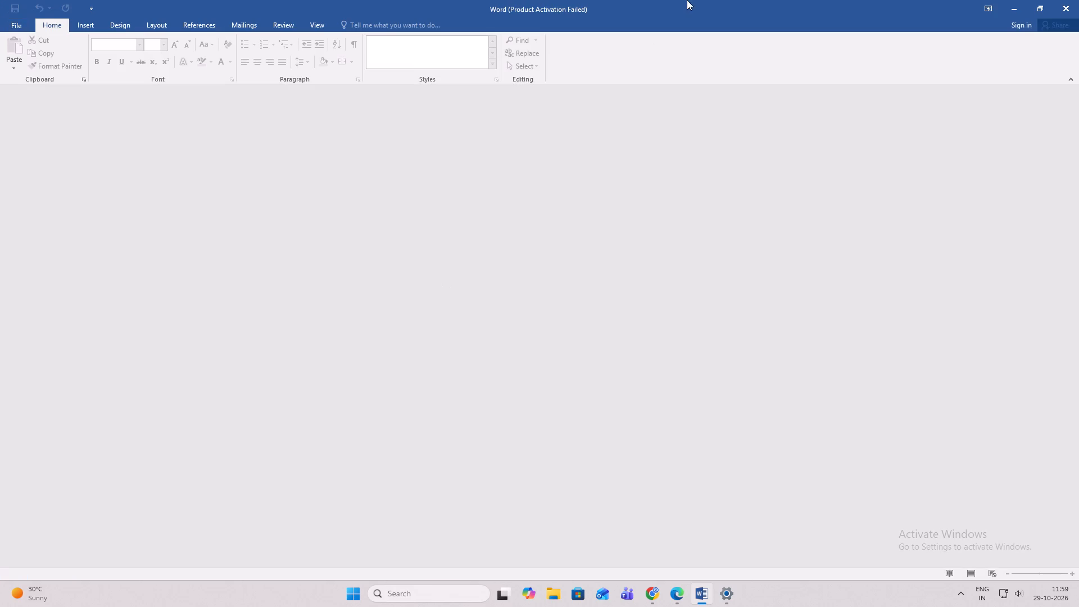
Go to question 4's Indirect TCP and Snooping TCP comparison and place Word side by side with the original PDF in Chrome.
{"action": "scroll", "coordinate": [736, 160], "scroll_direction": "down", "scroll_amount": 4}
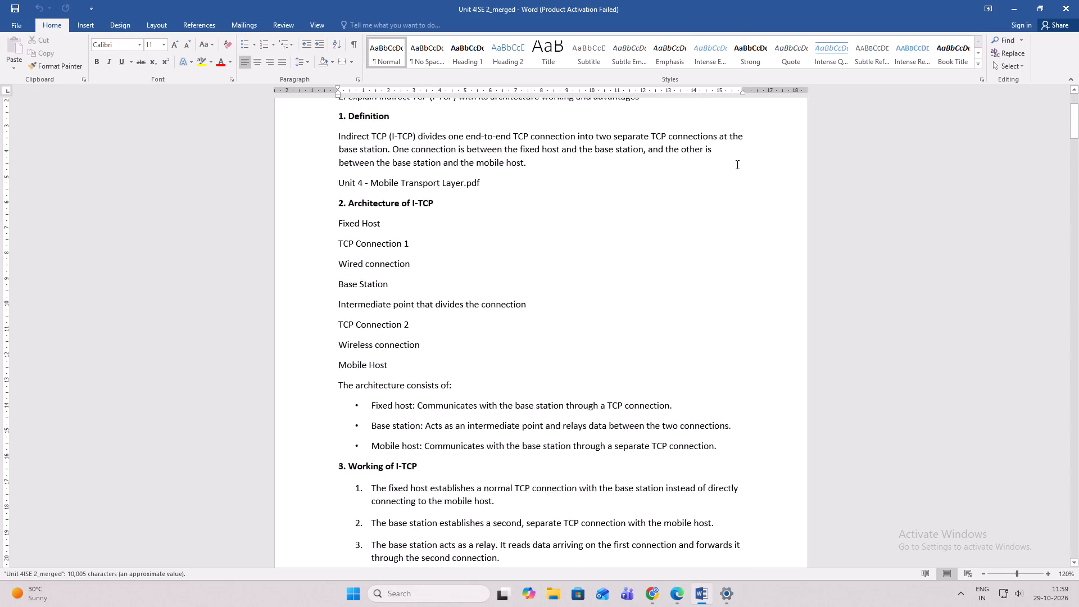
{"action": "scroll", "coordinate": [736, 167], "scroll_direction": "down", "scroll_amount": 17}
{"action": "scroll", "coordinate": [690, 200], "scroll_direction": "down", "scroll_amount": 6}
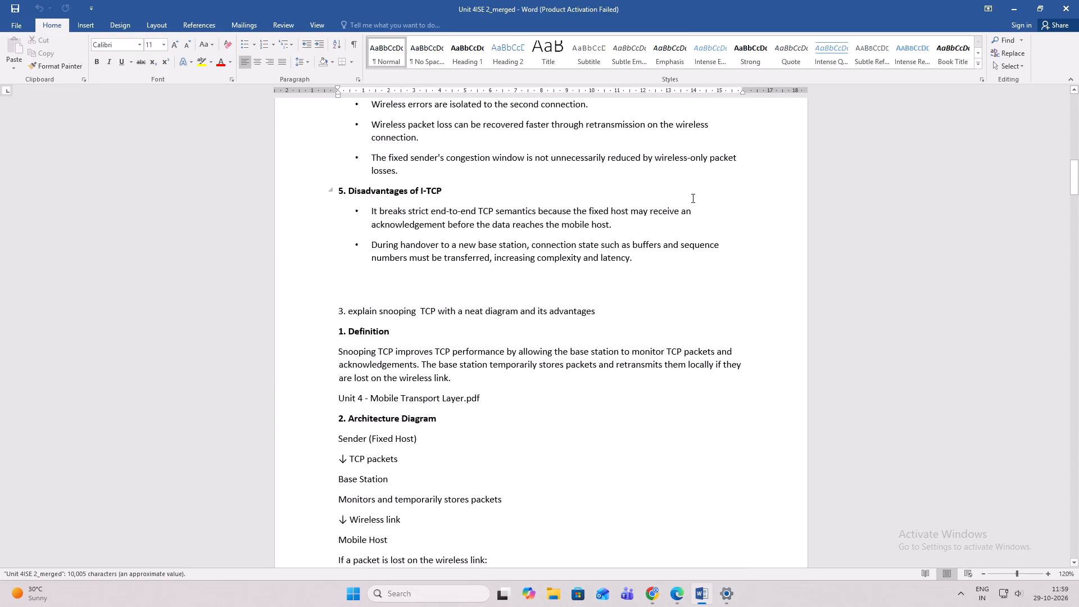
{"action": "scroll", "coordinate": [692, 198], "scroll_direction": "up", "scroll_amount": 5}
{"action": "scroll", "coordinate": [710, 191], "scroll_direction": "down", "scroll_amount": 14}
{"action": "scroll", "coordinate": [711, 191], "scroll_direction": "down", "scroll_amount": 14}
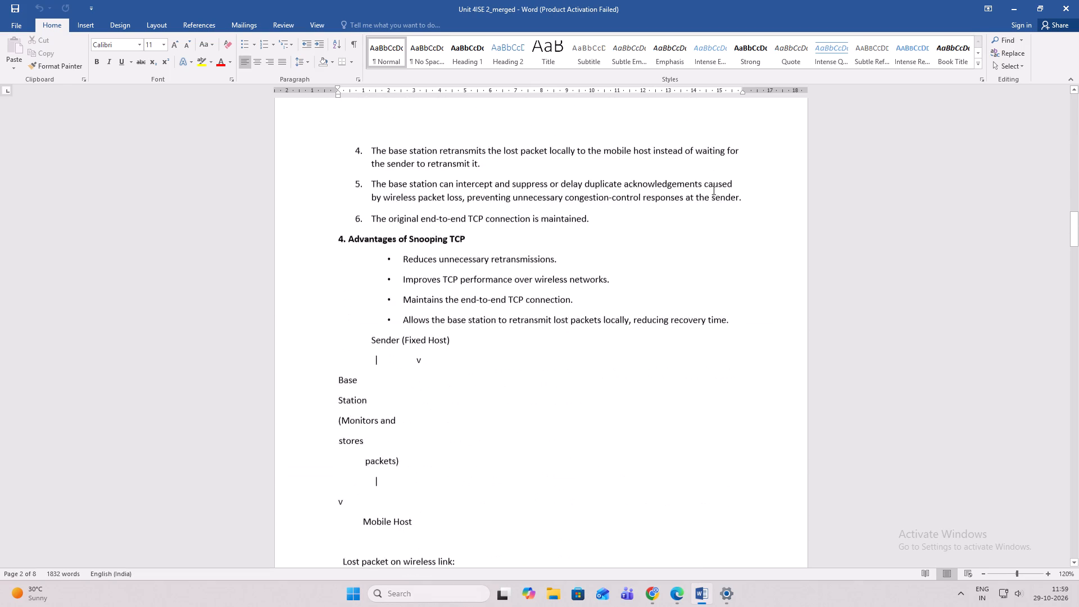
{"action": "scroll", "coordinate": [717, 187], "scroll_direction": "down", "scroll_amount": 7}
{"action": "scroll", "coordinate": [715, 189], "scroll_direction": "up", "scroll_amount": 4}
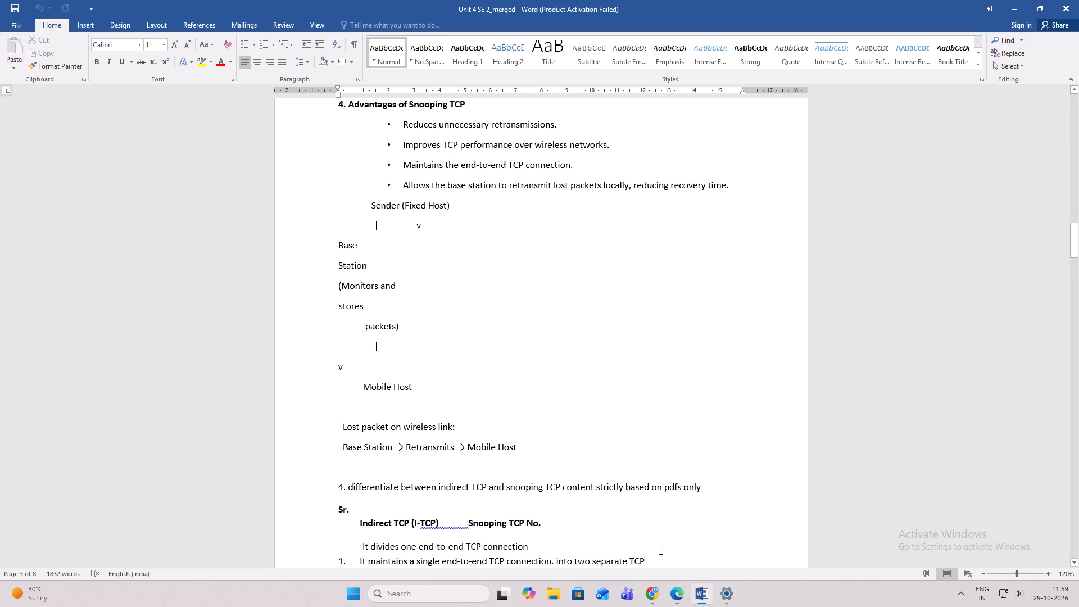
{"action": "left_click", "coordinate": [921, 27]}
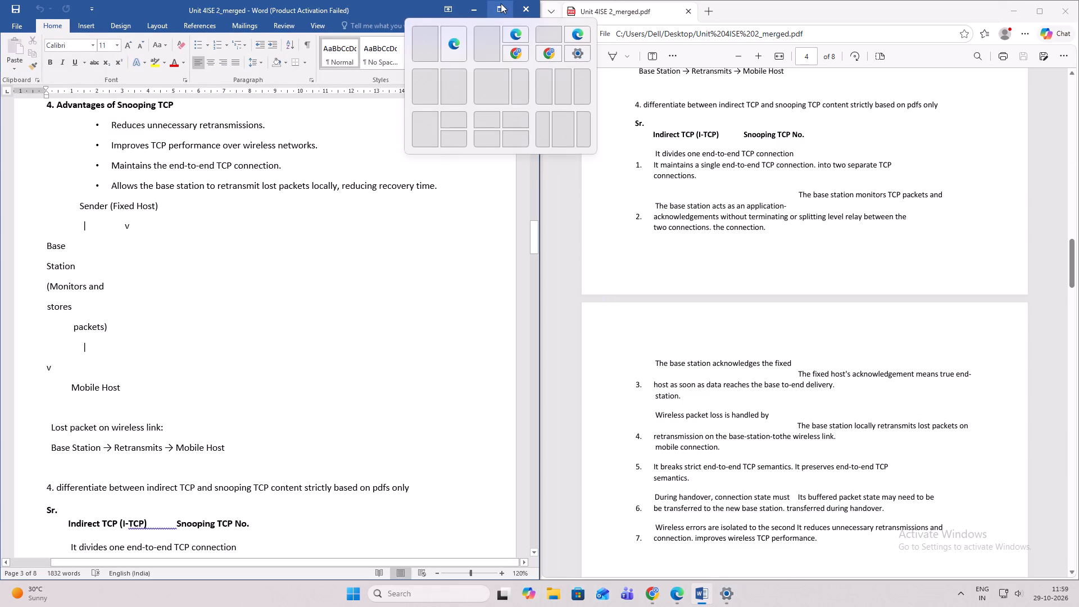
Close the Edge window with the exported PDF, leaving the original PDF in Chrome beside Word.
{"action": "left_click", "coordinate": [1062, 6]}
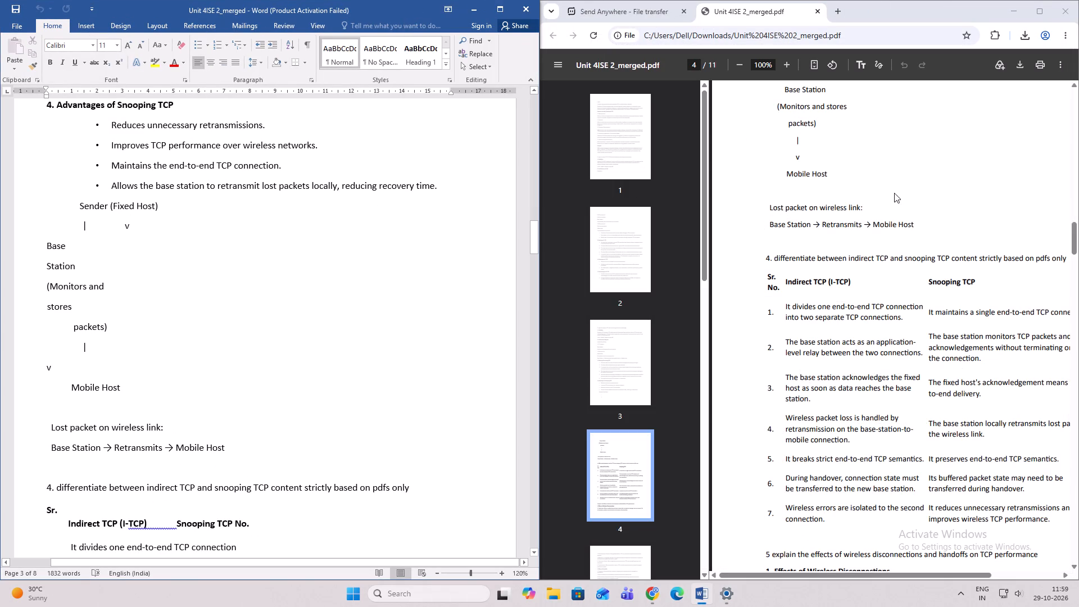
In question 4's comparison header, insert spaces before "Snooping TCP" to move it well away from "Indirect TCP (I-TCP)", as in the original's column layout.
{"action": "scroll", "coordinate": [883, 232], "scroll_direction": "down", "scroll_amount": 2}
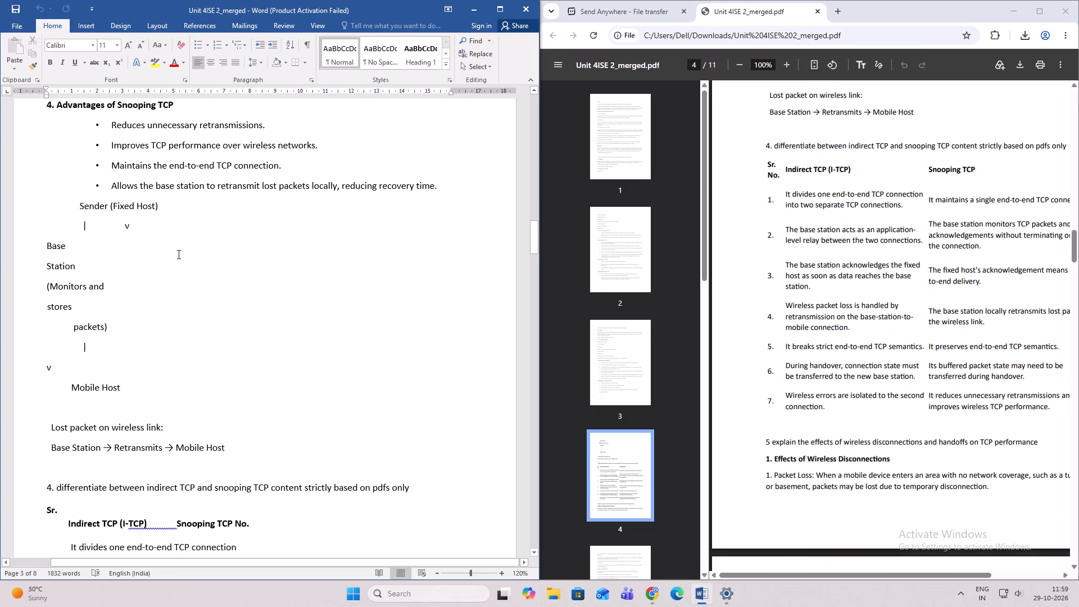
{"action": "scroll", "coordinate": [202, 239], "scroll_direction": "down", "scroll_amount": 10}
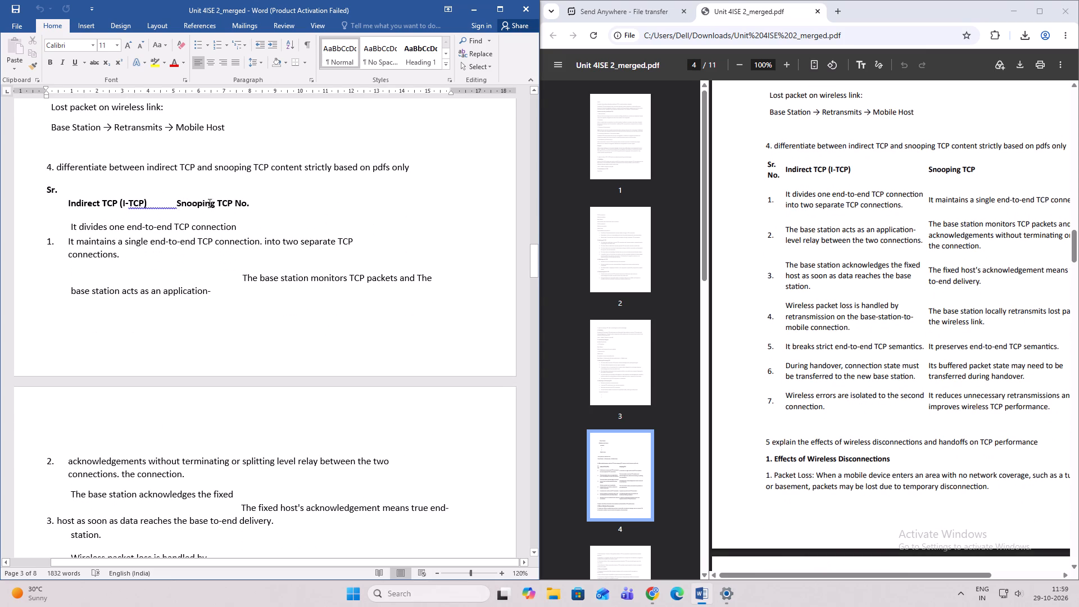
{"action": "scroll", "coordinate": [224, 216], "scroll_direction": "down", "scroll_amount": 2}
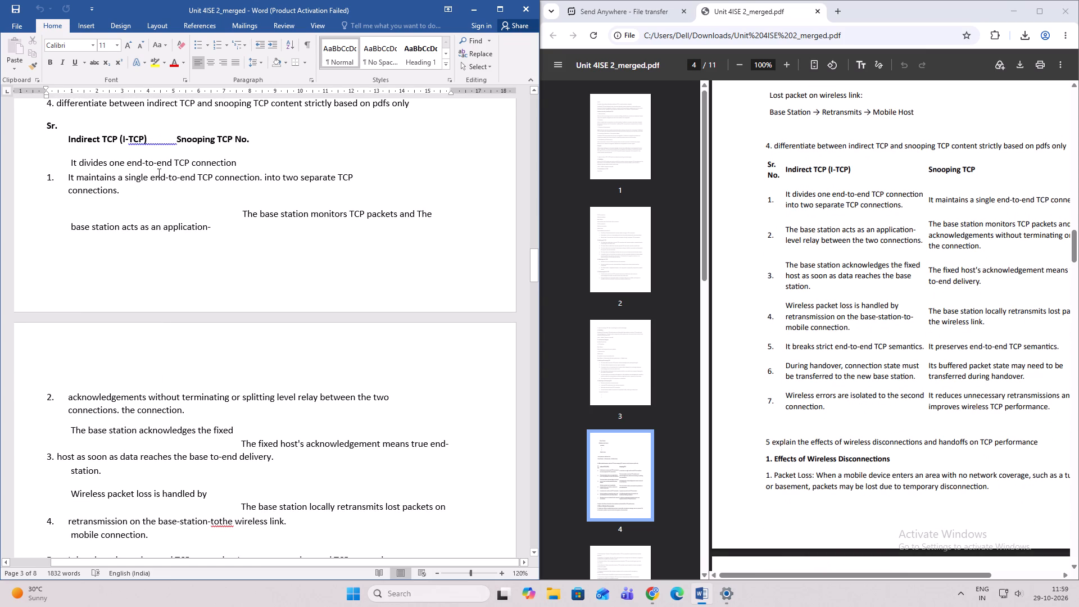
{"action": "left_click", "coordinate": [175, 137]}
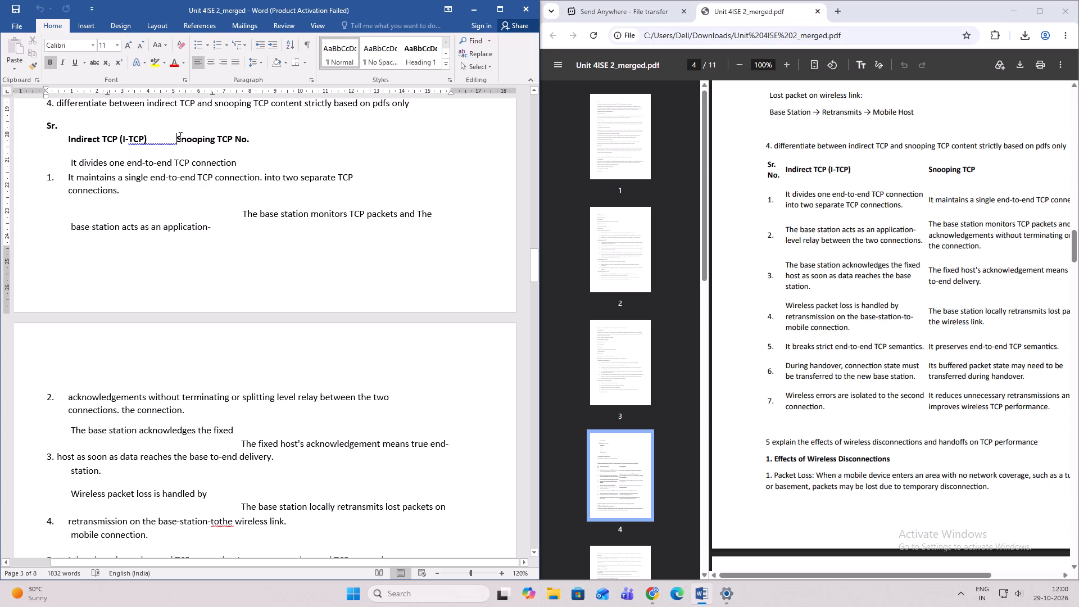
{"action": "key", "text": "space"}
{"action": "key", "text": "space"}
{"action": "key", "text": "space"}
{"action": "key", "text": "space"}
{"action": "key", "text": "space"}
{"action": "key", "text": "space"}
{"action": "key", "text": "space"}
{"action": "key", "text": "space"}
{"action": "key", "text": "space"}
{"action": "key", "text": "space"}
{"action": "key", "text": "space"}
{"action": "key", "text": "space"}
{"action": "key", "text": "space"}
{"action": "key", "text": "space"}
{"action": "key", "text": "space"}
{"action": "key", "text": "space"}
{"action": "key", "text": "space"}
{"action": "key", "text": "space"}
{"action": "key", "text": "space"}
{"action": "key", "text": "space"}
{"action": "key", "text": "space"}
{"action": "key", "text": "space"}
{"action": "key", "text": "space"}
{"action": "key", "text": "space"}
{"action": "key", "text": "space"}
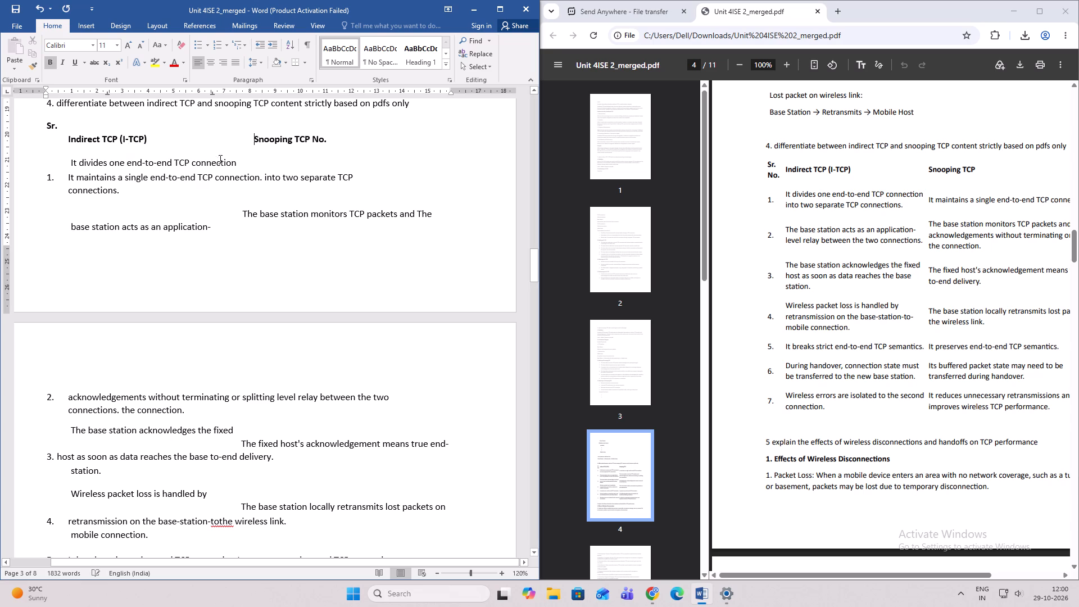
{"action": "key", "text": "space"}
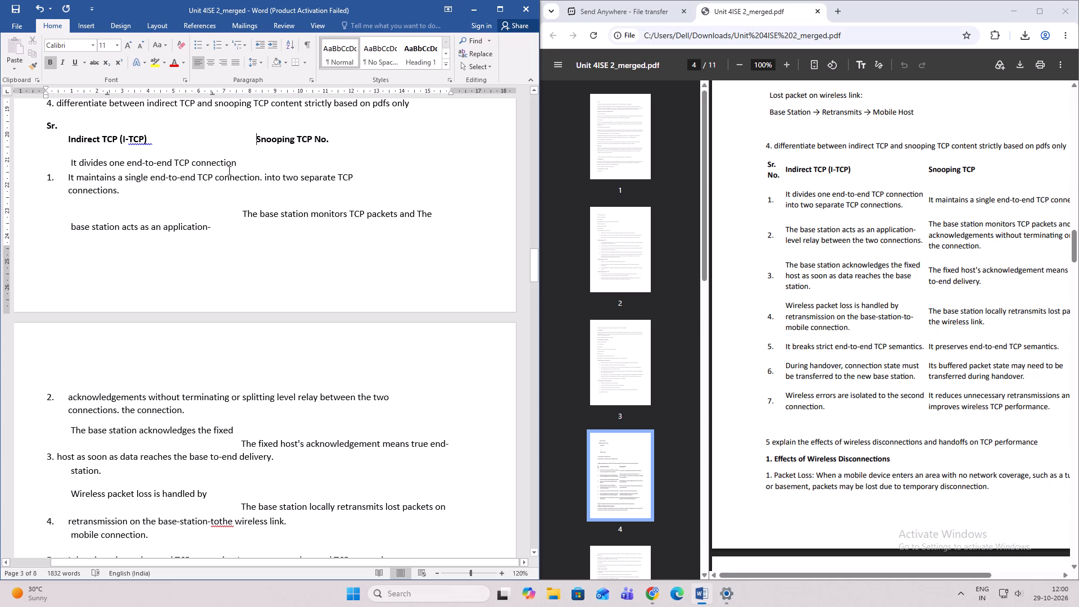
Insert three spaces before "It maintains a single end-to-end TCP connection" in row 1 of question 4's comparison.
{"action": "left_click", "coordinate": [65, 176]}
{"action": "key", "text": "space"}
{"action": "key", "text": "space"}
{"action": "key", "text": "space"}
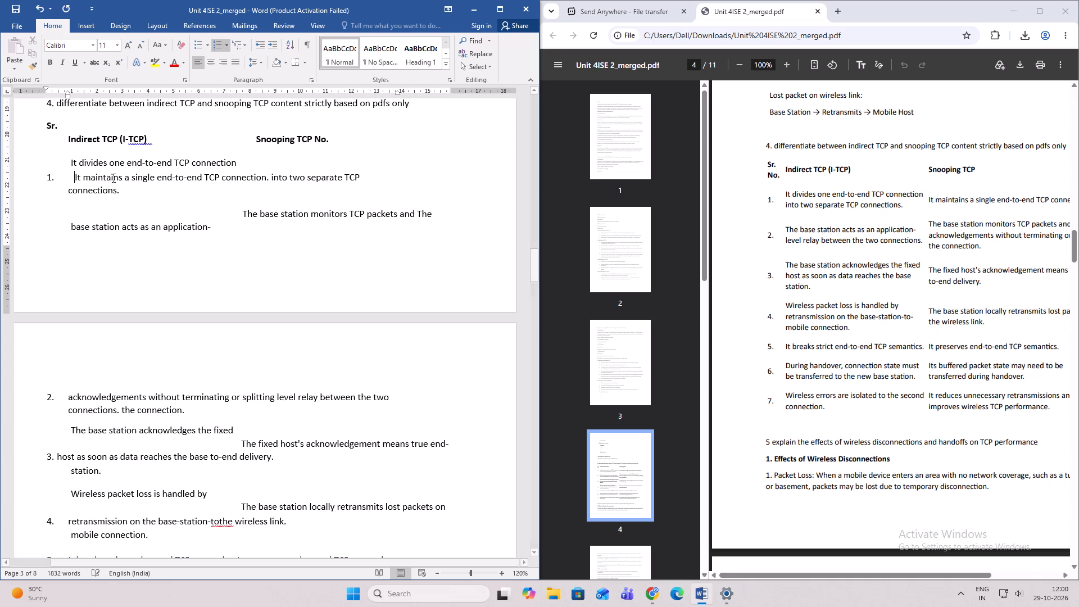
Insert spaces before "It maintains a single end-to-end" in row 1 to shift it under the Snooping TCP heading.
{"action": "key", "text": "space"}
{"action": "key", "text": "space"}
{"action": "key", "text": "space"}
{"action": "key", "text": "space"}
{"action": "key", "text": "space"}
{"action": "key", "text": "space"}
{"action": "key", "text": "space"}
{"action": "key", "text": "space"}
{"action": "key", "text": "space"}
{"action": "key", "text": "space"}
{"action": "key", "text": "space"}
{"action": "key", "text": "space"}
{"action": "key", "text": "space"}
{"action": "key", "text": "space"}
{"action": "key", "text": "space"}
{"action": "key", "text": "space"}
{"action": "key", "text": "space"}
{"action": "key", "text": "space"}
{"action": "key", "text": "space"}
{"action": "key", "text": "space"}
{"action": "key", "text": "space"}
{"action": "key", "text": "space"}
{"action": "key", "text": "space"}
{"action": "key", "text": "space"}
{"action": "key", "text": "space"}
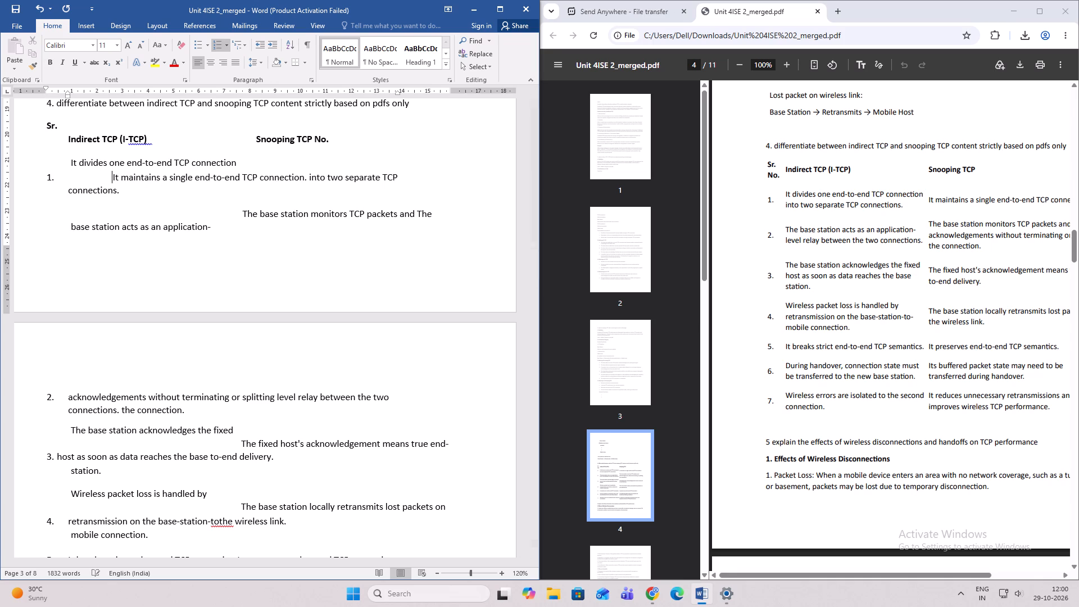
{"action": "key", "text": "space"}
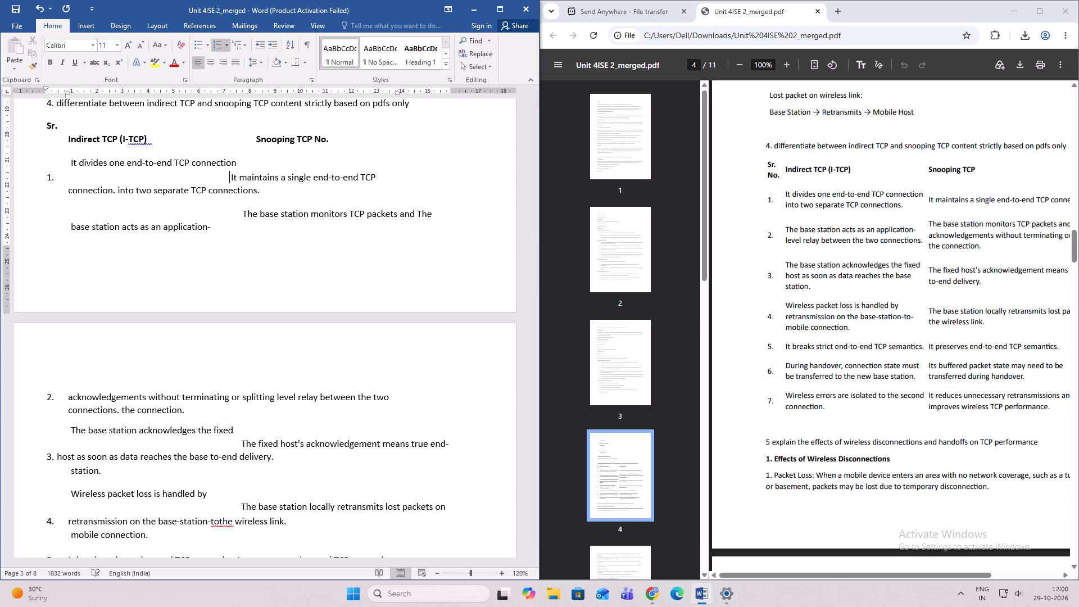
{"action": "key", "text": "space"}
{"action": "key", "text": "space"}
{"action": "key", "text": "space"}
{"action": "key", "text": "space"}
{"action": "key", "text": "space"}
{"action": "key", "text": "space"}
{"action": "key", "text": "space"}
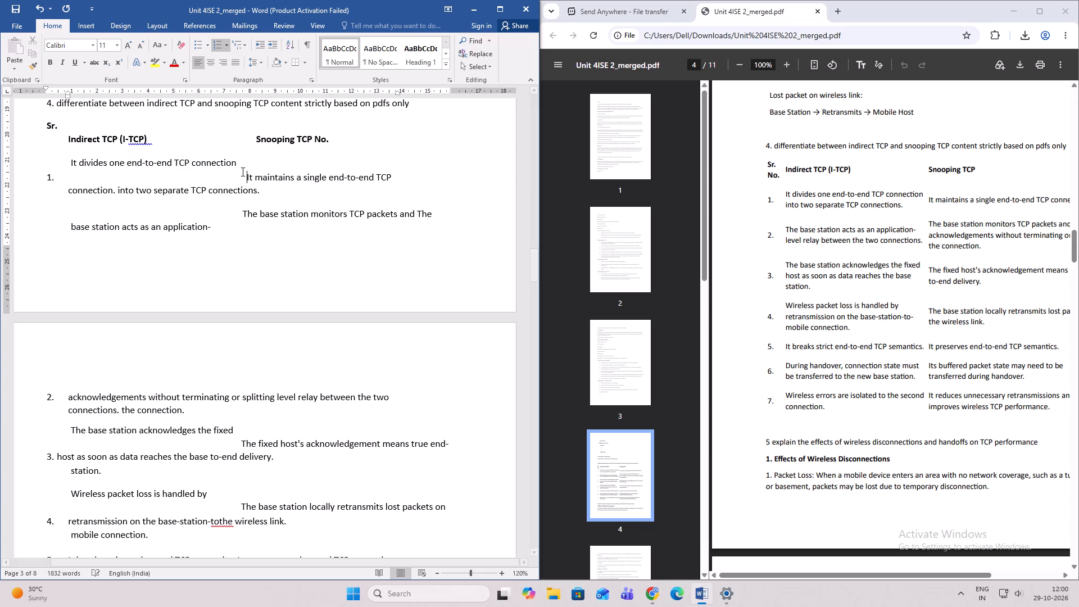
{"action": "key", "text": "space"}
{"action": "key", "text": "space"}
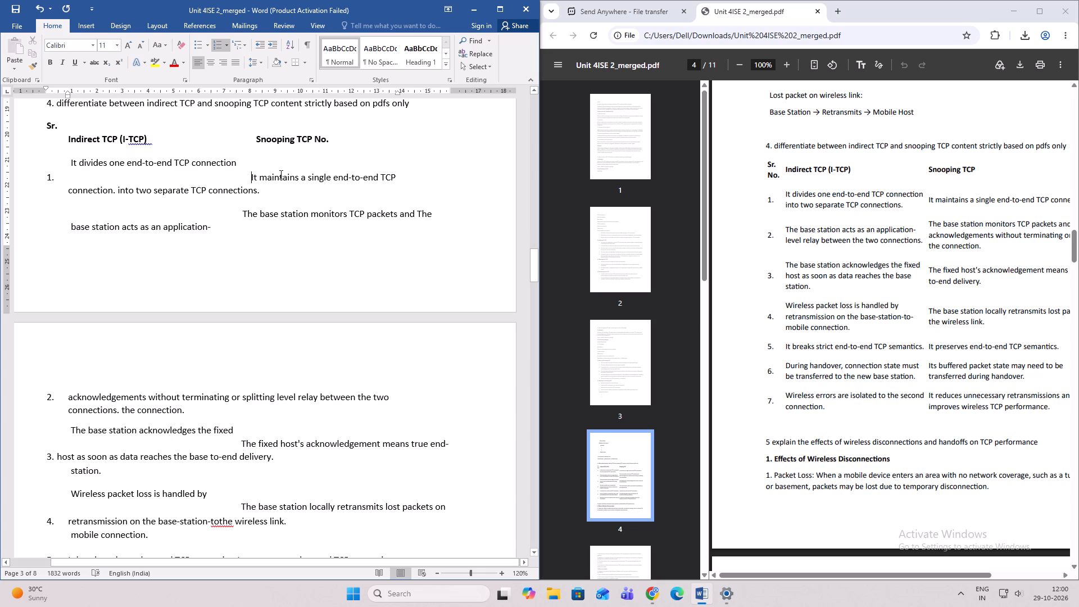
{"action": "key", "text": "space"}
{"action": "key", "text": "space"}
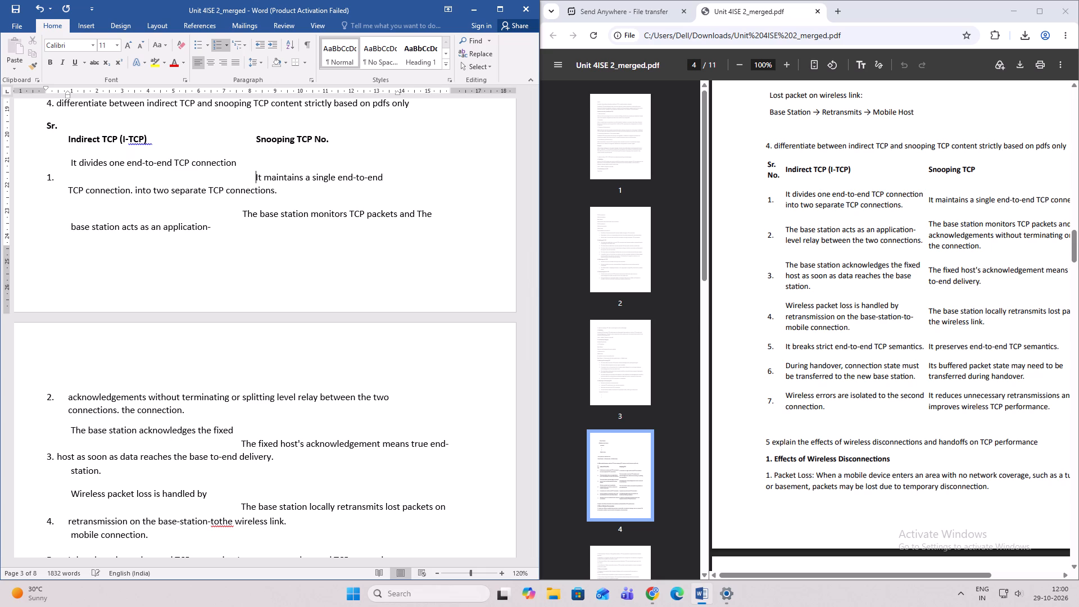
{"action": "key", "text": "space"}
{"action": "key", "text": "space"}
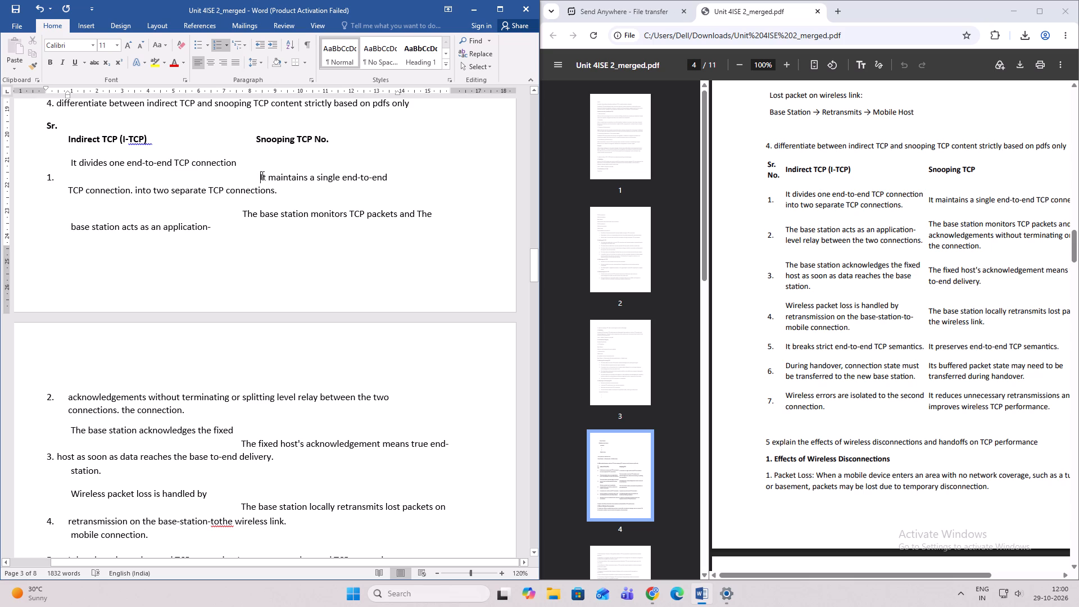
Move "It maintains a single end-to-end" up beside "It divides one end-to-end TCP connection", spaced under the Snooping TCP heading, removing the original text and padding.
{"action": "left_click_drag", "start_coordinate": [261, 174], "coordinate": [419, 179]}
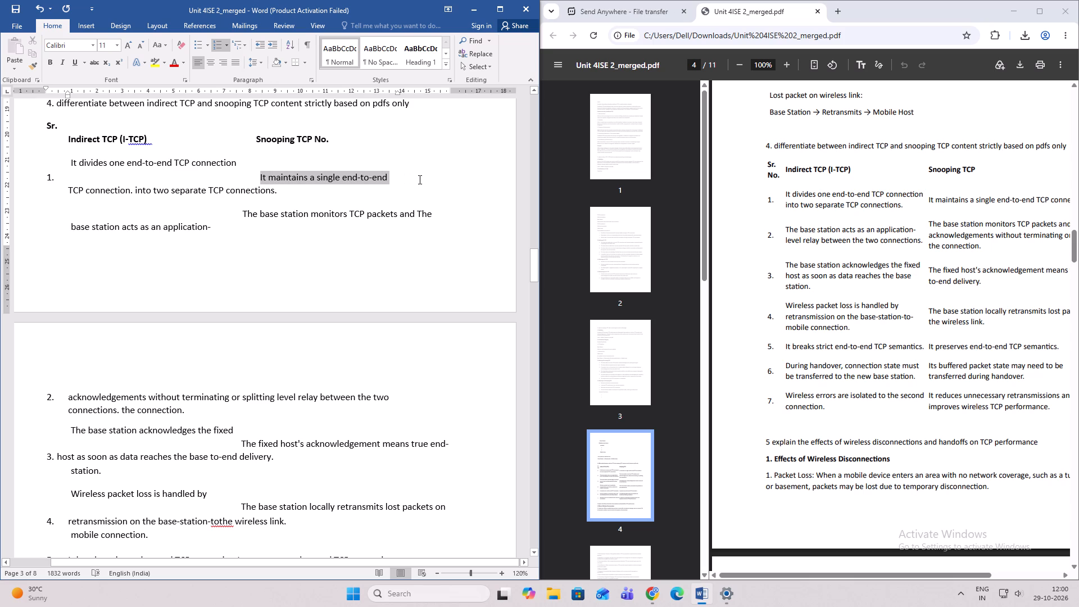
{"action": "left_click_drag", "start_coordinate": [419, 179], "coordinate": [419, 179]}
{"action": "key", "text": "ctrl+c"}
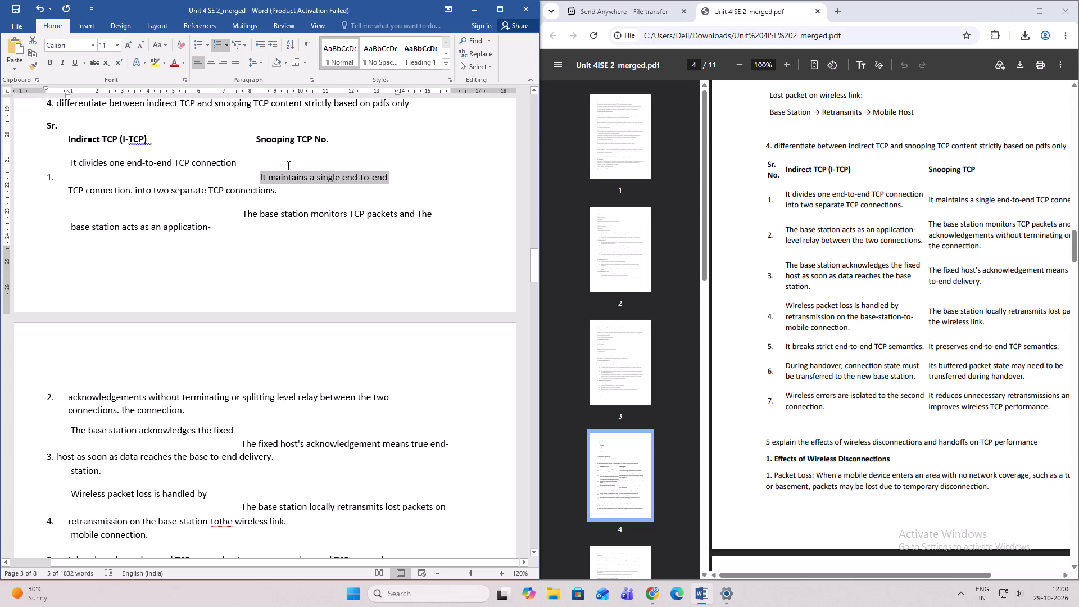
{"action": "left_click", "coordinate": [284, 162]}
{"action": "key", "text": "space"}
{"action": "key", "text": "space"}
{"action": "key", "text": "space"}
{"action": "key", "text": "space"}
{"action": "key", "text": "space"}
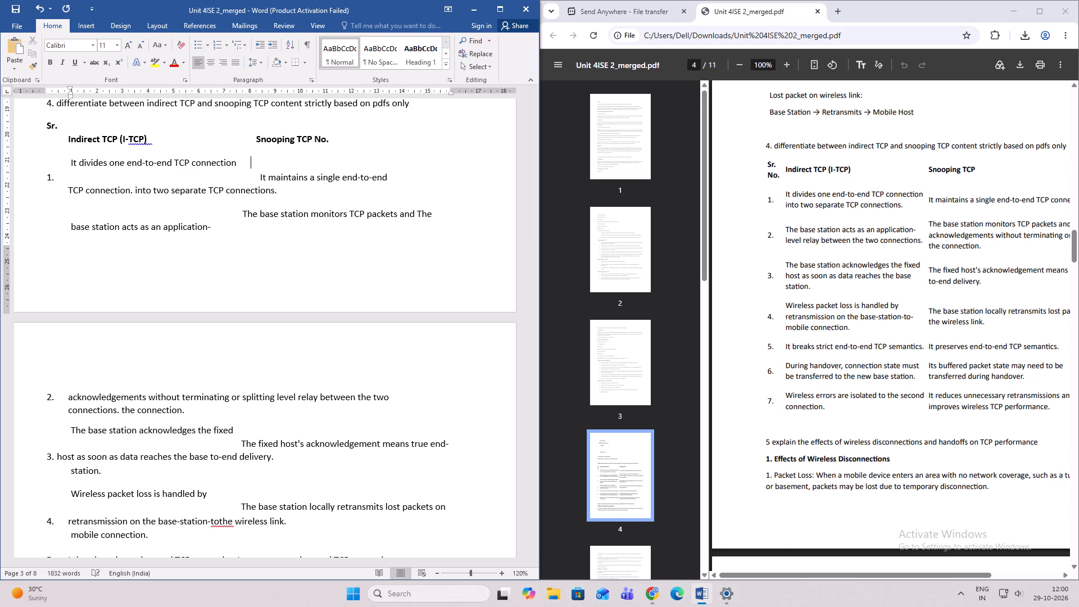
{"action": "key", "text": "space"}
{"action": "key", "text": "space"}
{"action": "key", "text": "space"}
{"action": "key", "text": "ctrl+v"}
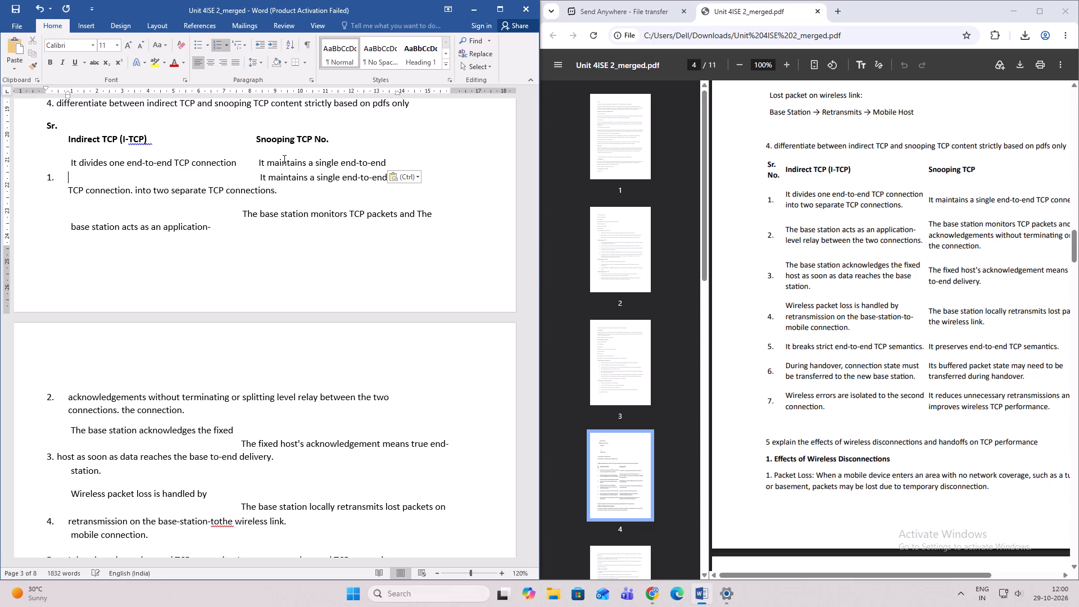
{"action": "left_click_drag", "start_coordinate": [259, 176], "coordinate": [389, 182]}
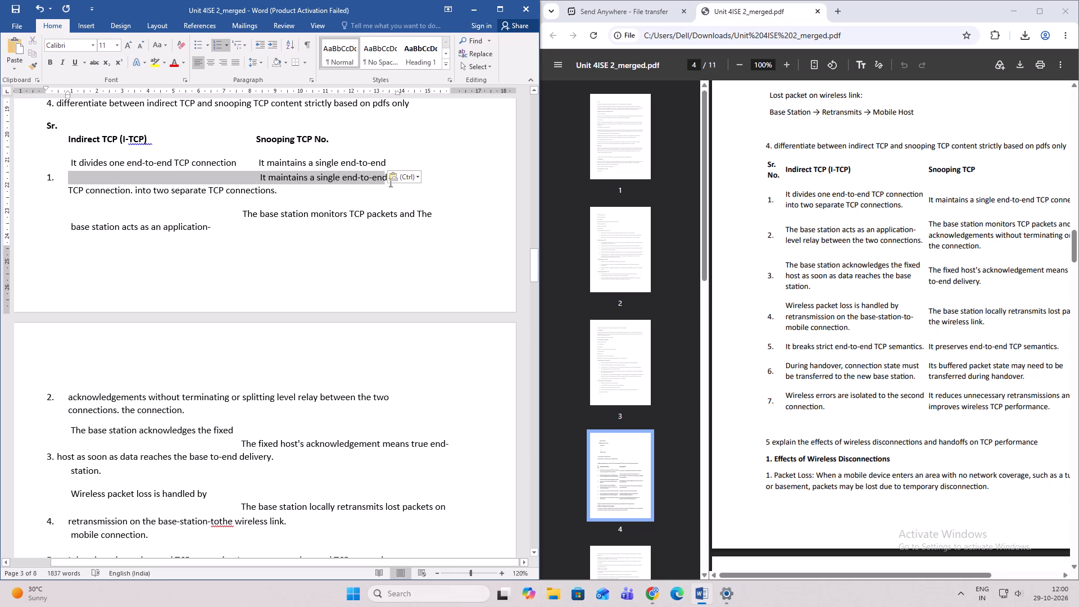
{"action": "left_click_drag", "start_coordinate": [389, 182], "coordinate": [412, 177]}
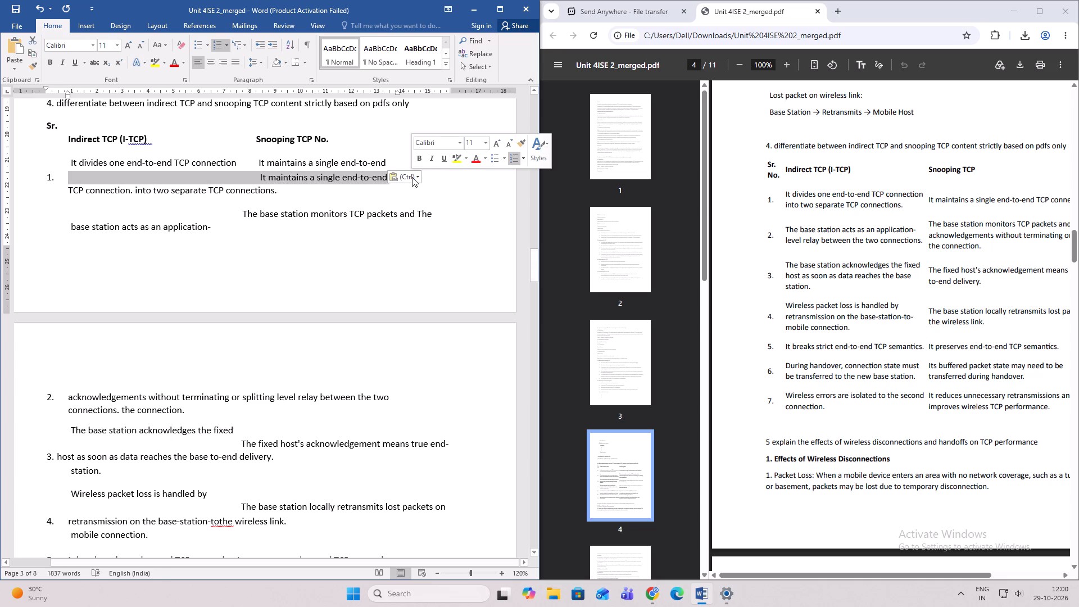
{"action": "key", "text": "BackSpace"}
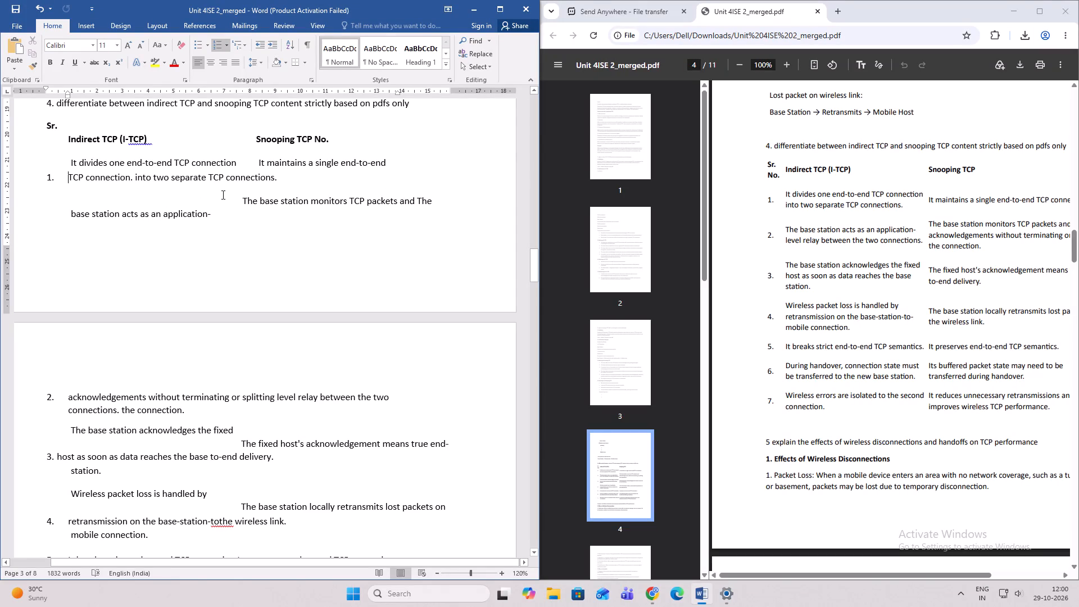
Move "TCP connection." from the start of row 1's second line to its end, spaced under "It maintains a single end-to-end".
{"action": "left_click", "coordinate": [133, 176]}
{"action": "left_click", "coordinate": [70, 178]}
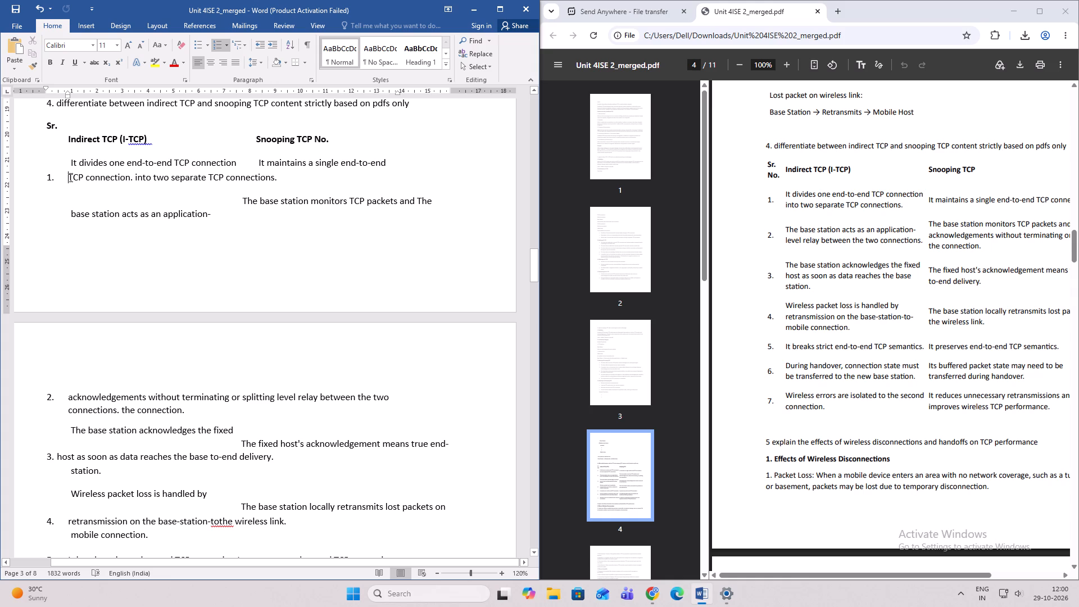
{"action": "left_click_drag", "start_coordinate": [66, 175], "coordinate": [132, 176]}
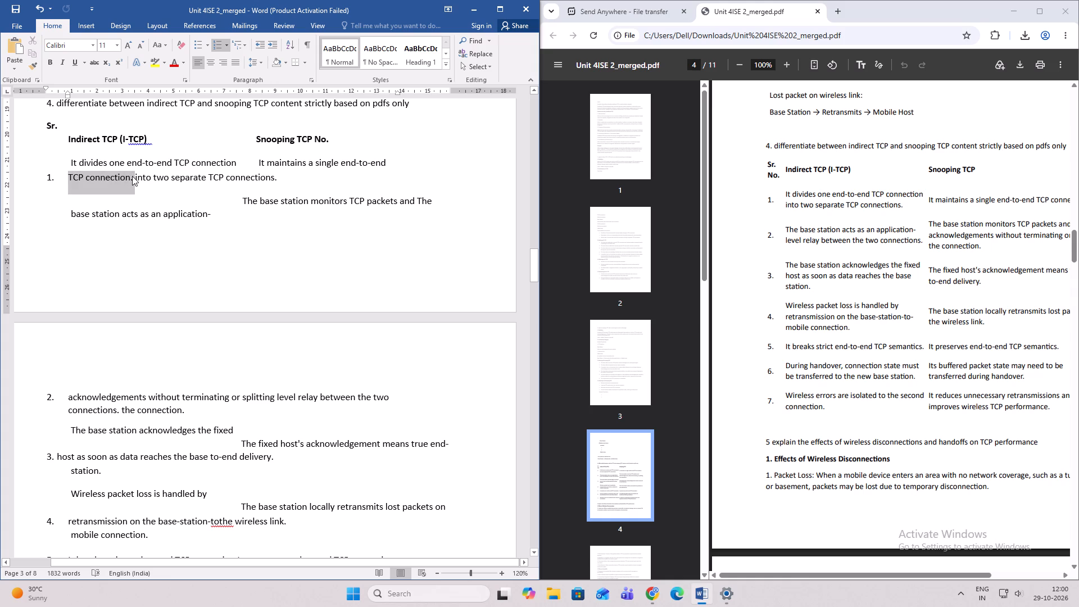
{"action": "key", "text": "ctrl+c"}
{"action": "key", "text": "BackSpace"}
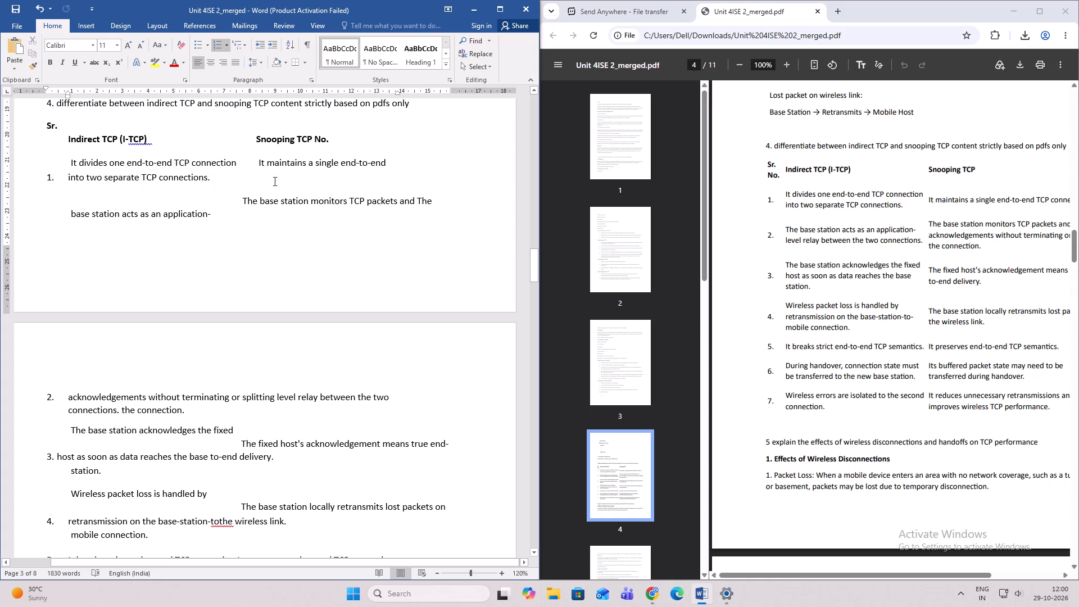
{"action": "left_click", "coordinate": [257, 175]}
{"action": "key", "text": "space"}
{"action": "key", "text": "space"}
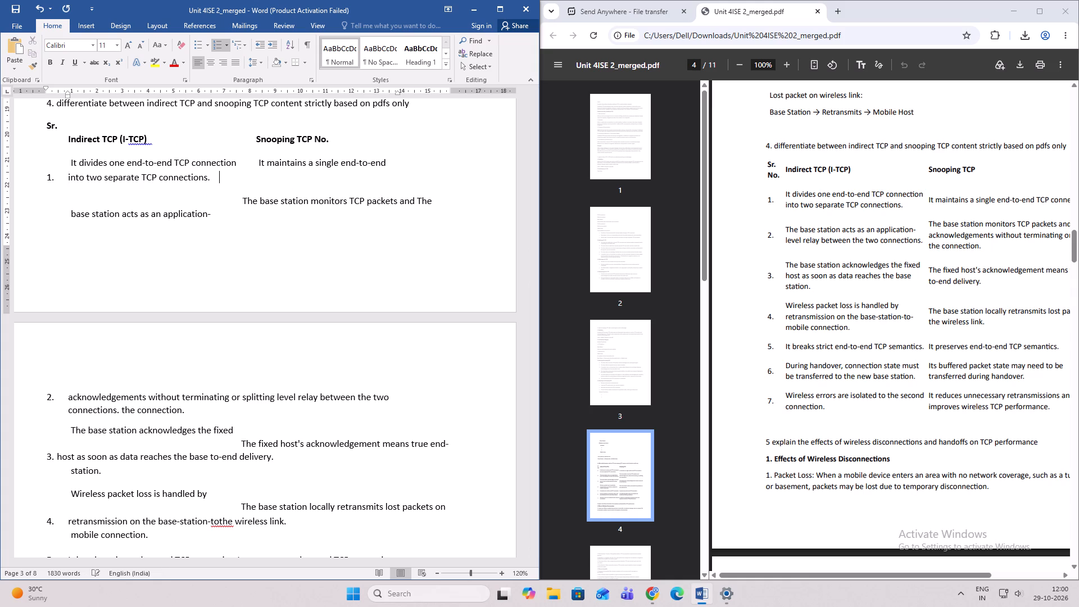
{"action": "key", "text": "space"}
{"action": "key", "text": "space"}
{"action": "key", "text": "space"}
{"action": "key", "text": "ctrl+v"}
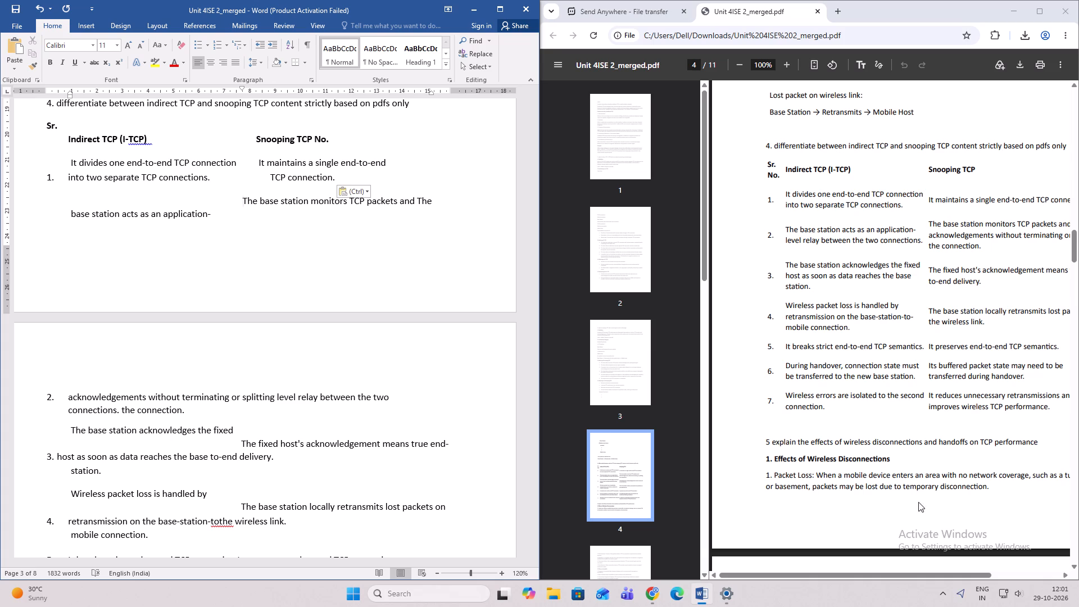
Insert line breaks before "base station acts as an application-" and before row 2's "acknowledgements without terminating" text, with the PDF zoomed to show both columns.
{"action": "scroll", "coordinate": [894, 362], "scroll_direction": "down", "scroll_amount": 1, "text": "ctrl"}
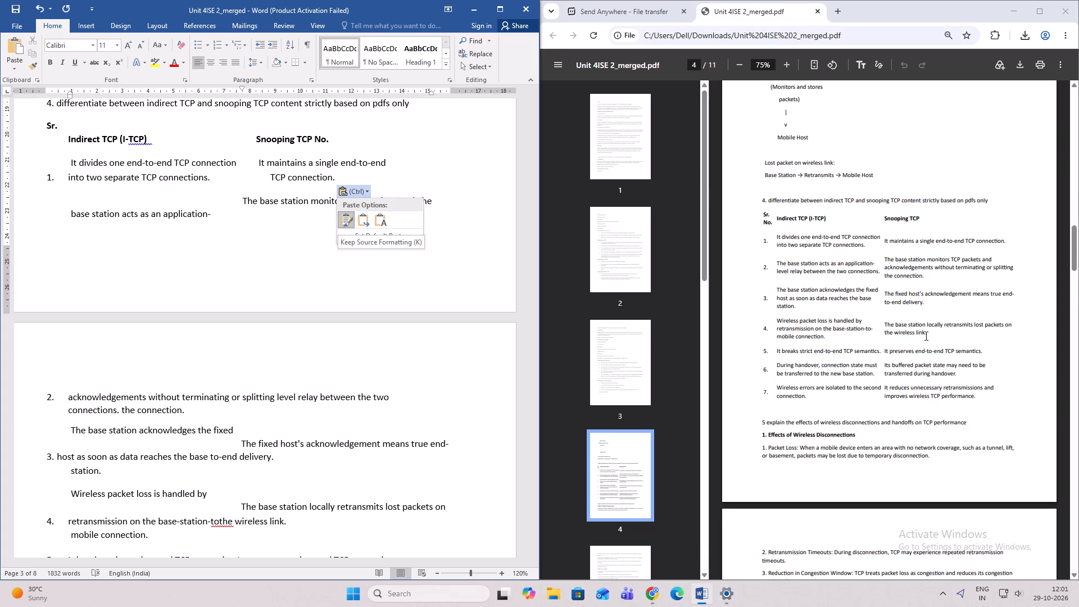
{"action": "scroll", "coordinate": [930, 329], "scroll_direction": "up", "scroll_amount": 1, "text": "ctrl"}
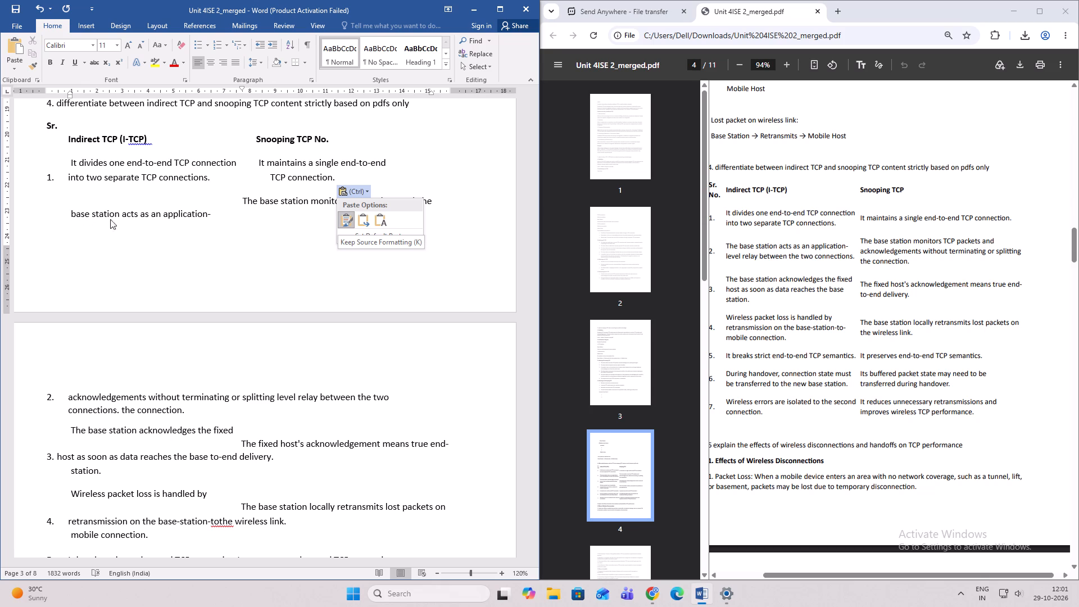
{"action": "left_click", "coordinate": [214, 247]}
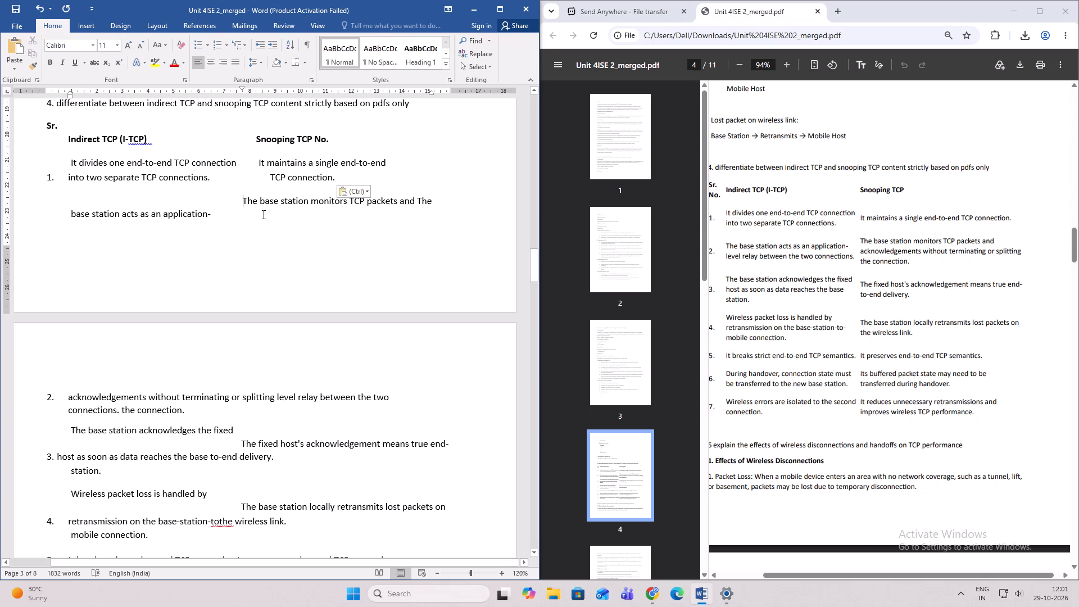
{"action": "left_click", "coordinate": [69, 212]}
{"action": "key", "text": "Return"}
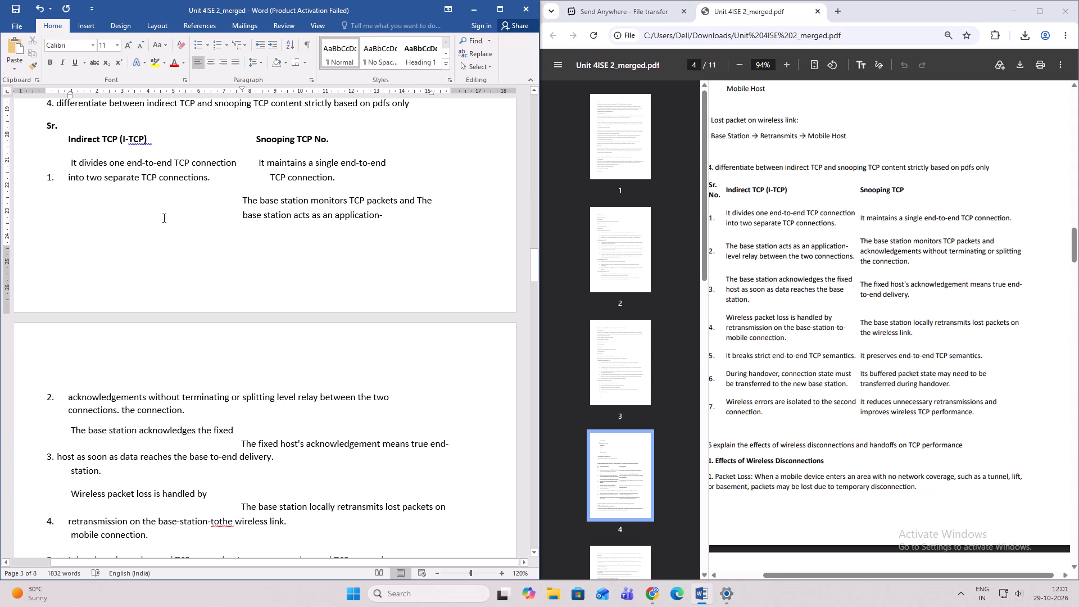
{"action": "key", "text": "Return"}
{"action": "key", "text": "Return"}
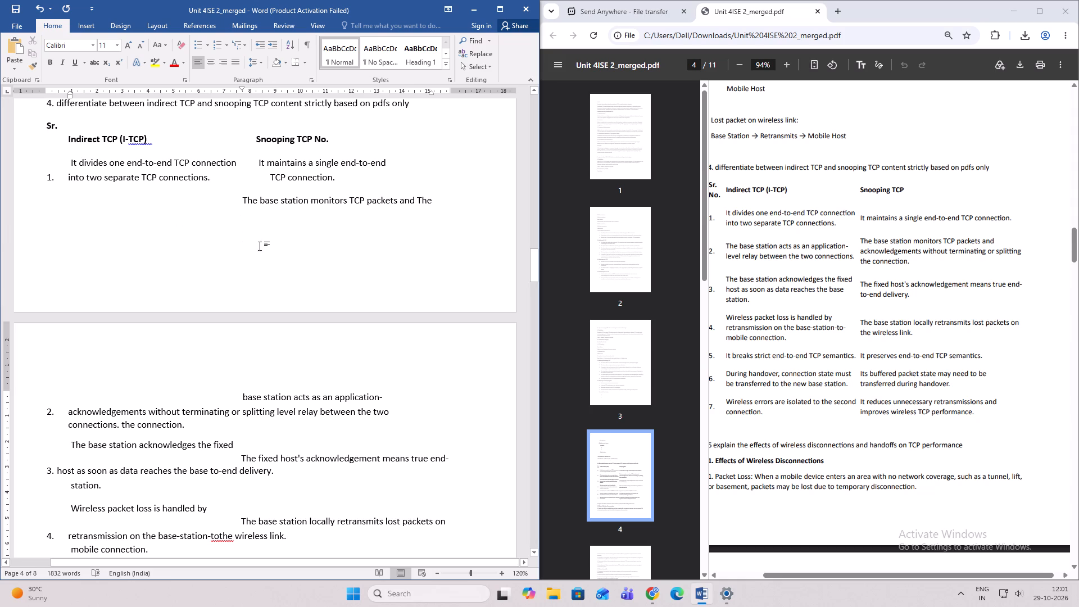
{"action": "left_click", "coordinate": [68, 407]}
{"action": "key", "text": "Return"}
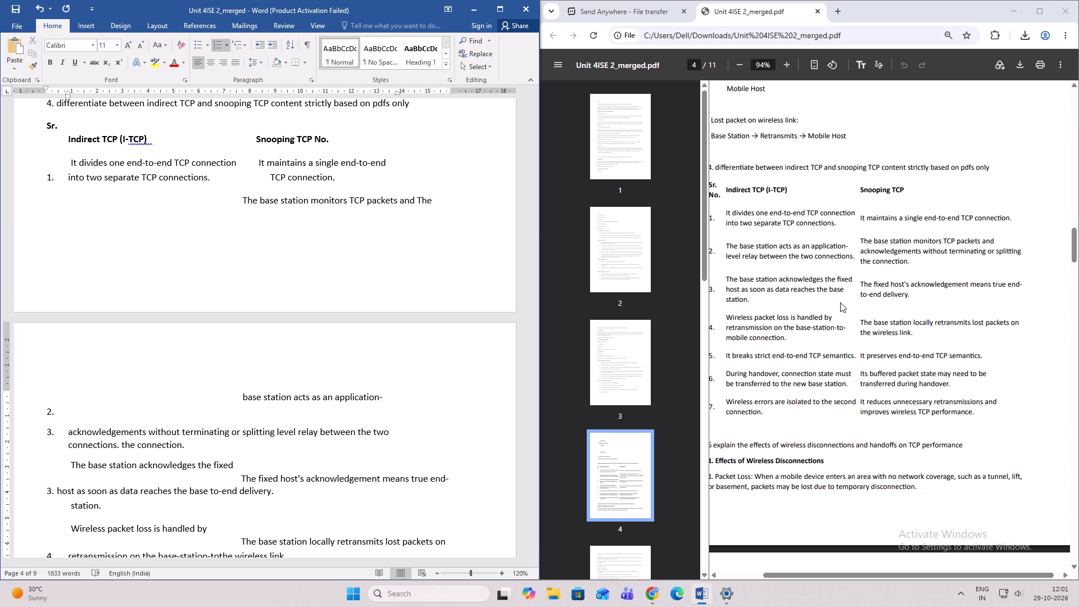
In the original PDF in Chrome, copy question 4's entire comparison table, from the "Sr. No." heading through row 7.
{"action": "left_click_drag", "start_coordinate": [761, 220], "coordinate": [813, 227]}
{"action": "left_click", "coordinate": [700, 202]}
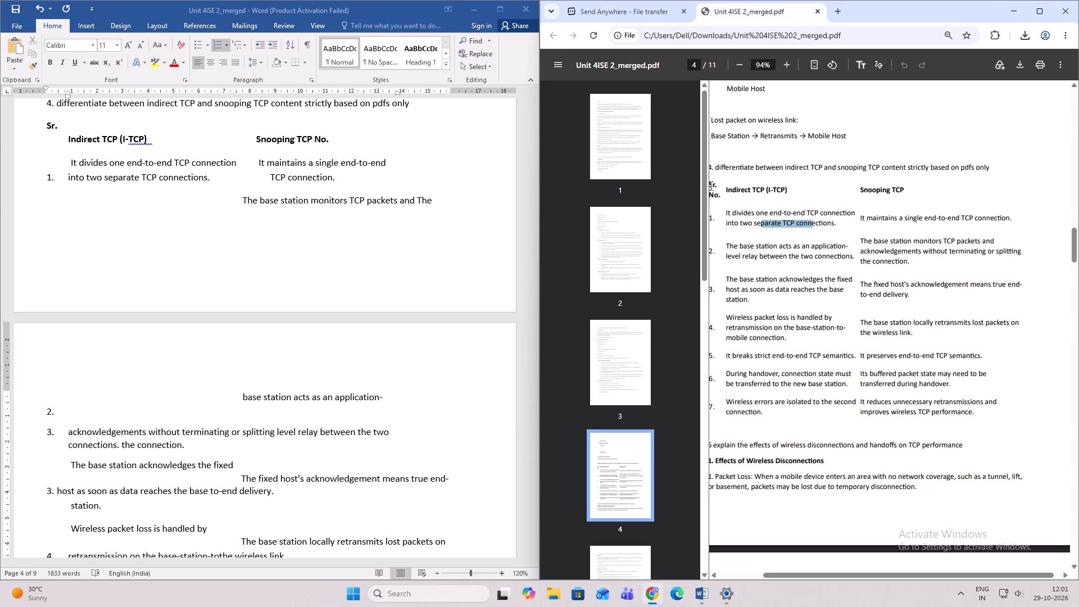
{"action": "left_click_drag", "start_coordinate": [709, 184], "coordinate": [969, 433]}
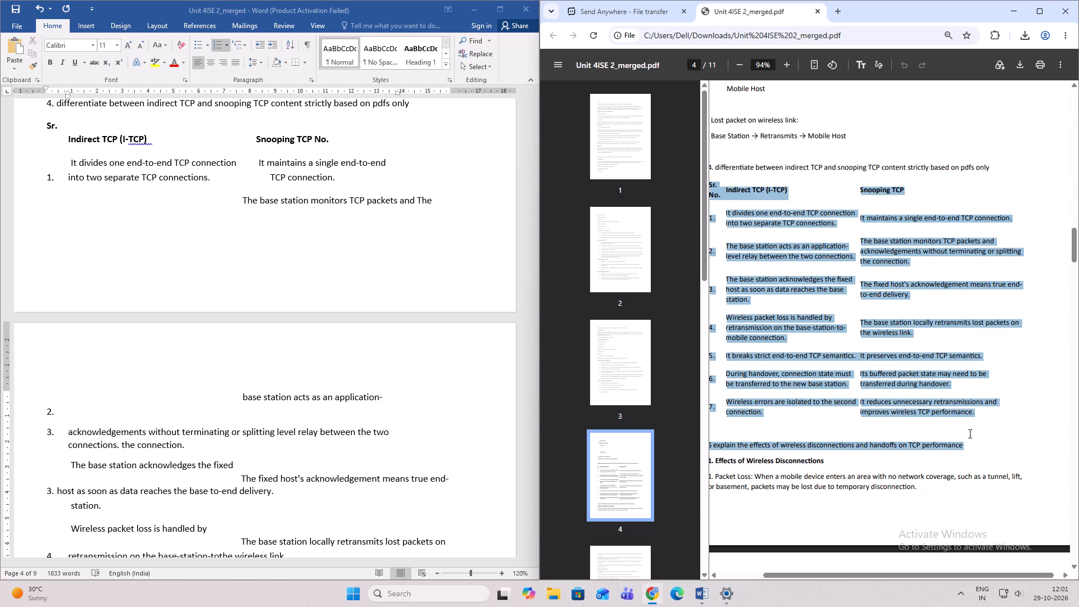
{"action": "left_click_drag", "start_coordinate": [969, 433], "coordinate": [982, 412]}
{"action": "key", "text": "ctrl+c"}
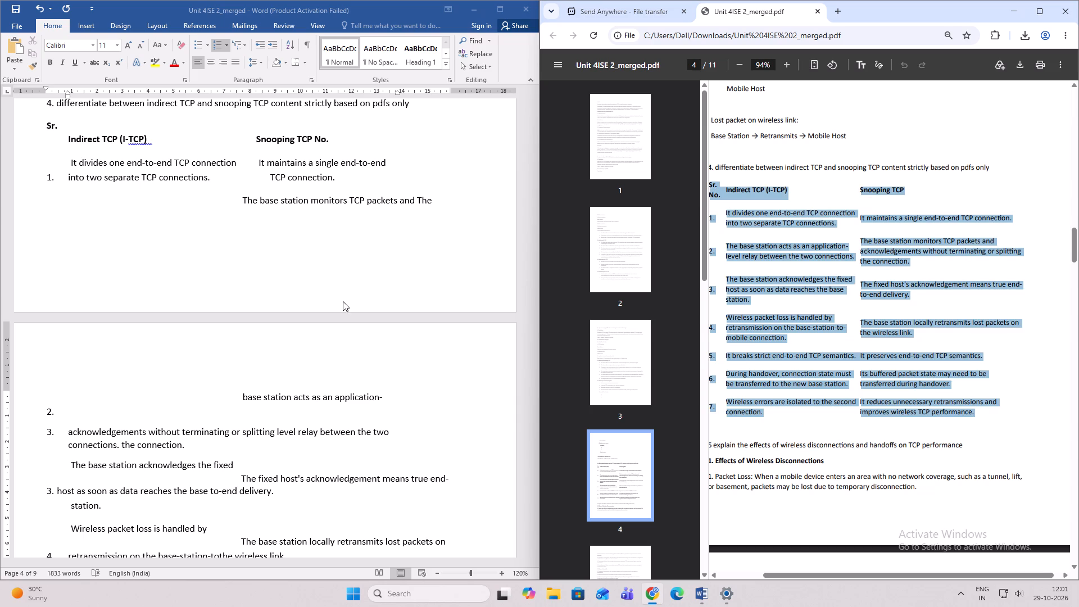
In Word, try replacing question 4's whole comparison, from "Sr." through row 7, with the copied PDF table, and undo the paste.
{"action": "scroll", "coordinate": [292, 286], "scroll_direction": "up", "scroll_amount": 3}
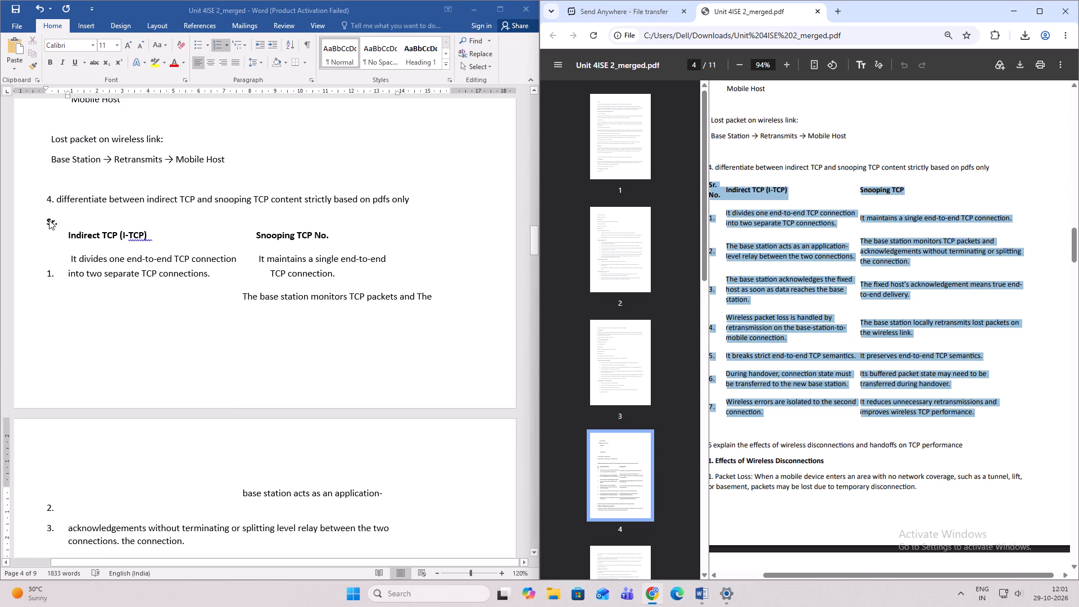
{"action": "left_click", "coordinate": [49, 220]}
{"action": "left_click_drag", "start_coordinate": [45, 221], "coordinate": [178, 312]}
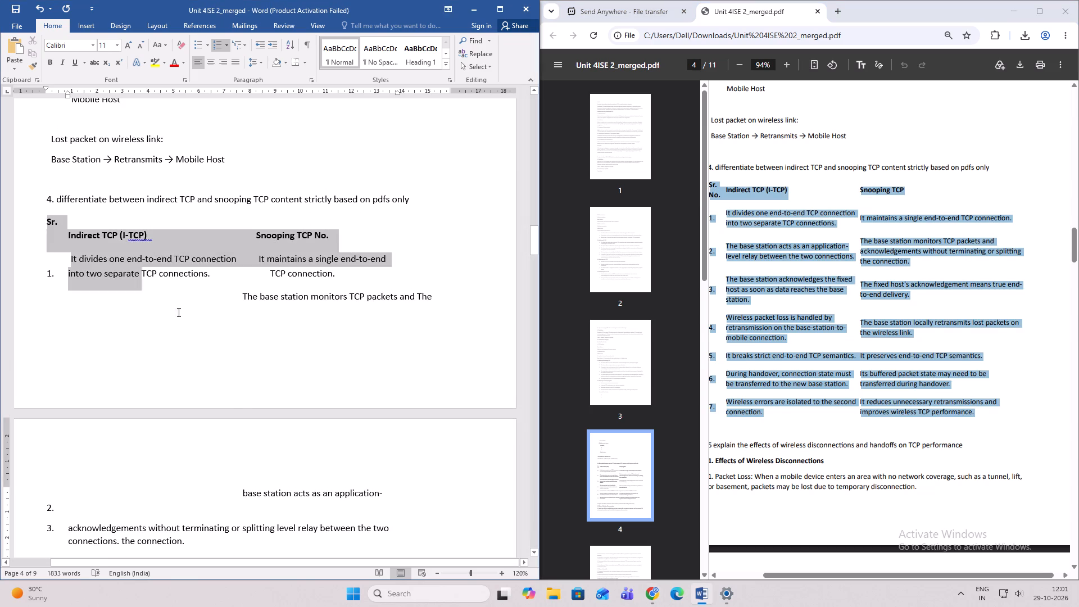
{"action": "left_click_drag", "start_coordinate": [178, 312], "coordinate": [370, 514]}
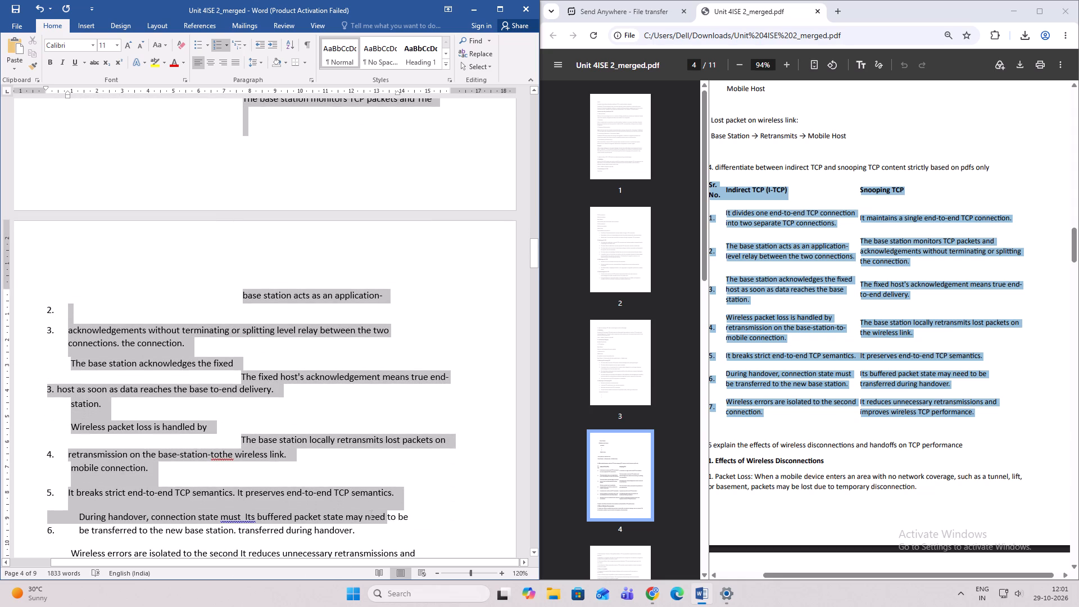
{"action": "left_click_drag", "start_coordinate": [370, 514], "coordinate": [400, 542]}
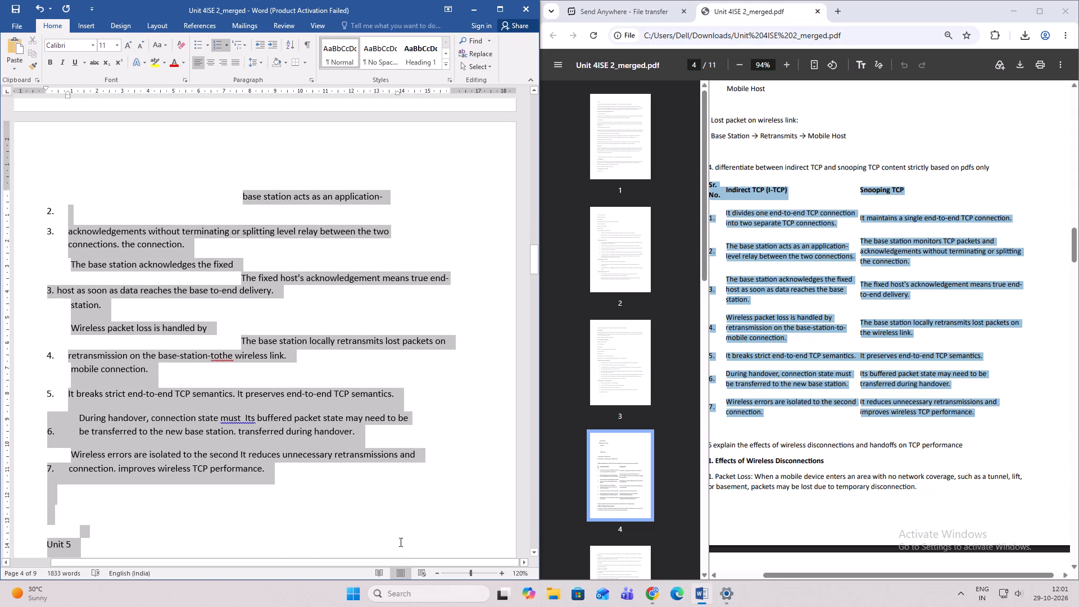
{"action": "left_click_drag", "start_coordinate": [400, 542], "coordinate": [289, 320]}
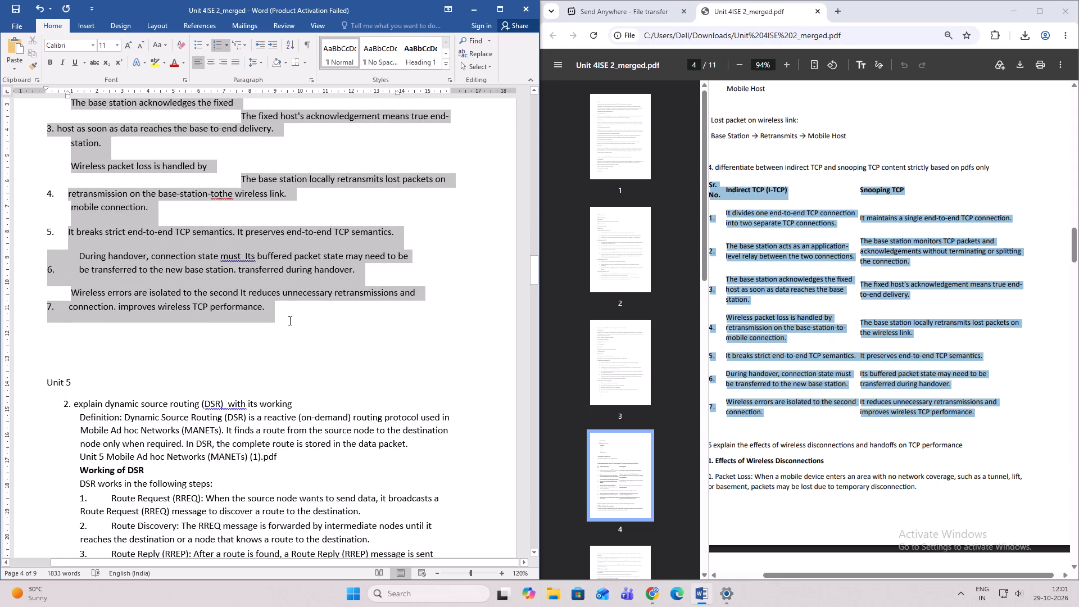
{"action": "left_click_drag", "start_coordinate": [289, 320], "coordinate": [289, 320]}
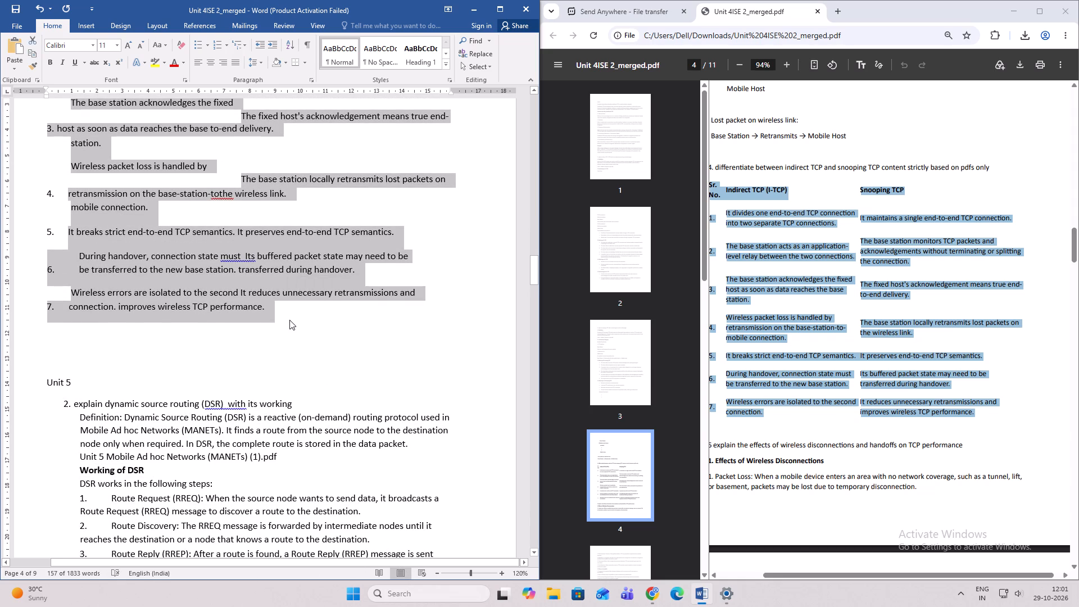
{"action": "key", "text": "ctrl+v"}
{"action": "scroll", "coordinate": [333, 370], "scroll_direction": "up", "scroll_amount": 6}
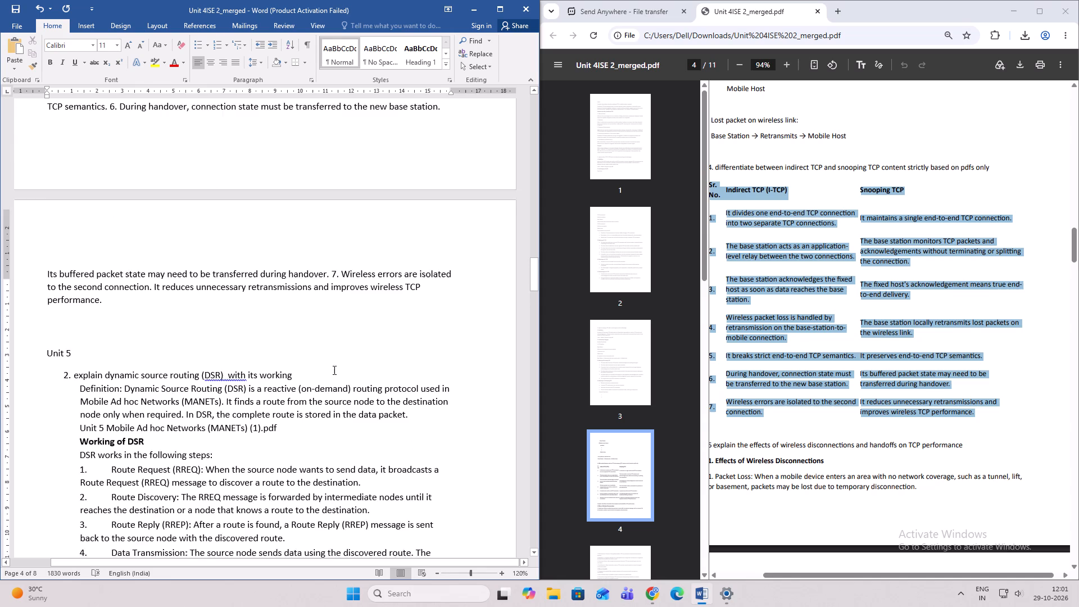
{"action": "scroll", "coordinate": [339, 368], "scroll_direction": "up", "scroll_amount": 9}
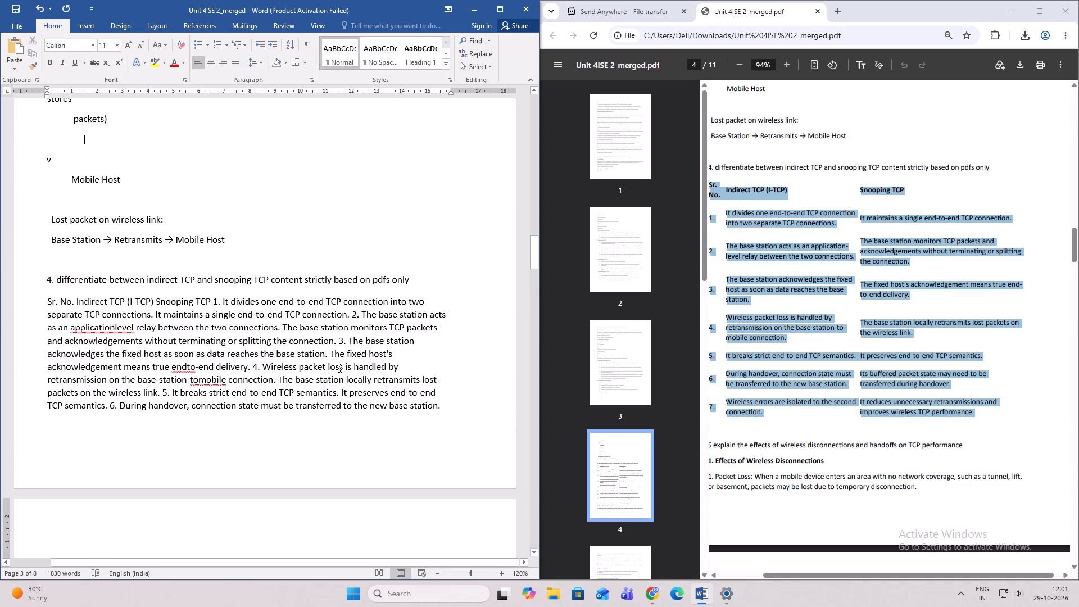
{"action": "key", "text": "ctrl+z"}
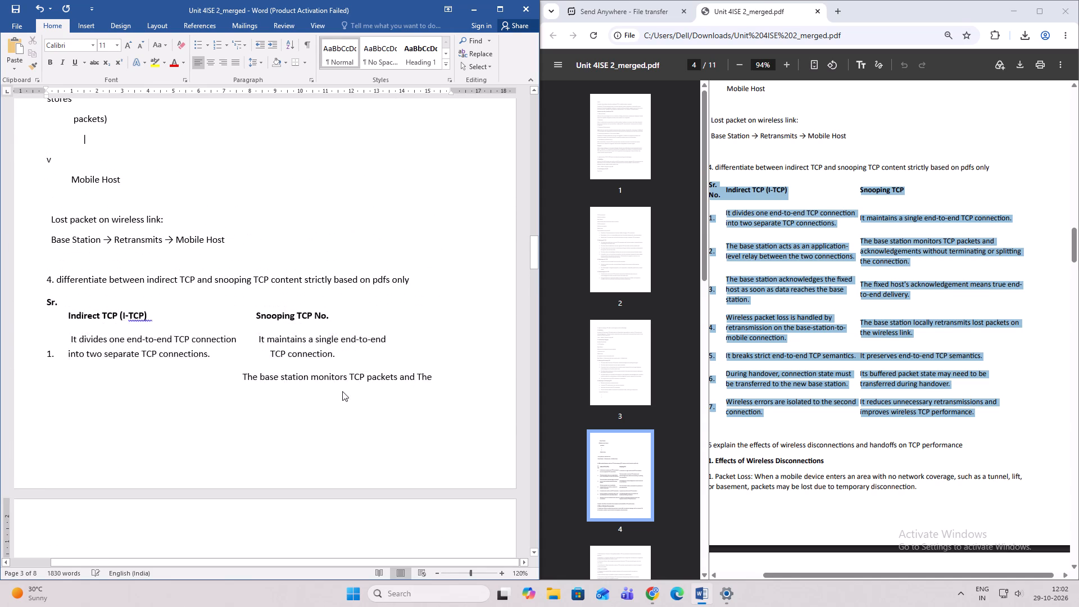
Replace question 4's selected comparison with the copied PDF table using the Merge Formatting paste option.
{"action": "right_click", "coordinate": [276, 353]}
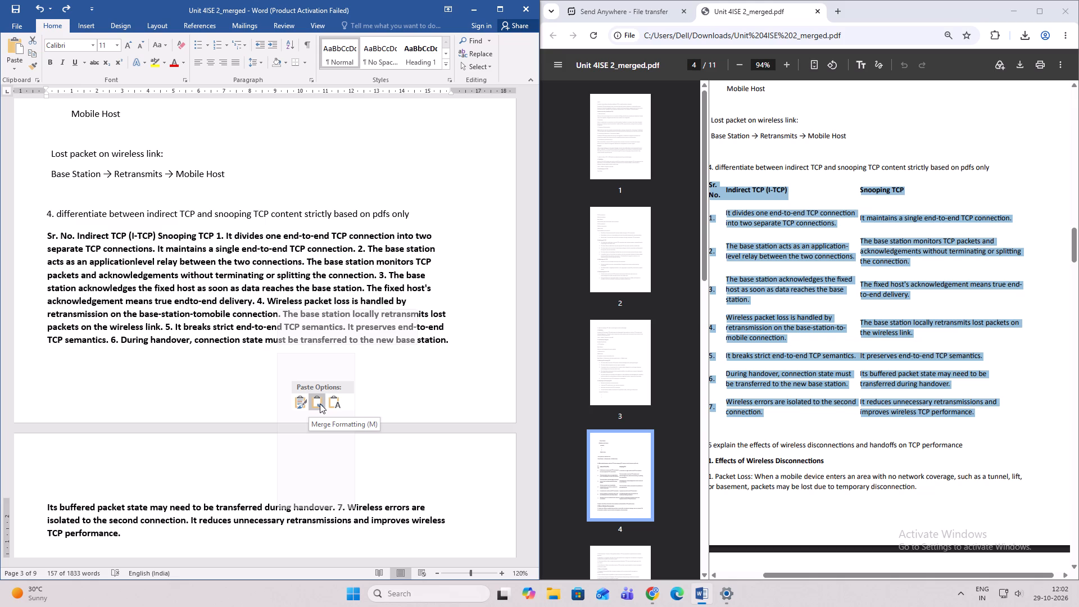
{"action": "left_click", "coordinate": [320, 404]}
{"action": "left_click", "coordinate": [289, 399]}
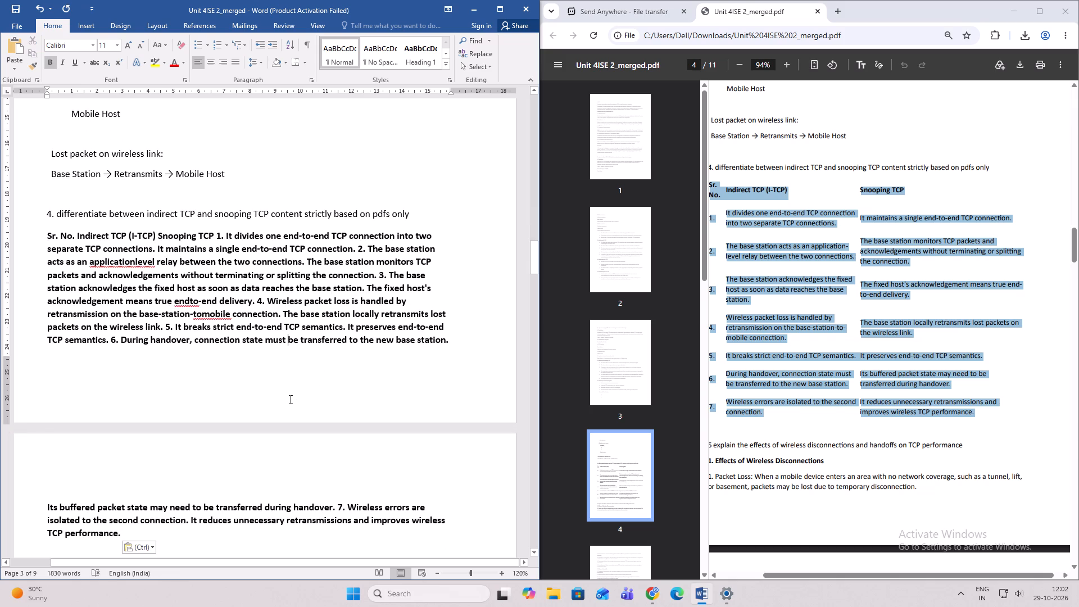
{"action": "left_click_drag", "start_coordinate": [46, 237], "coordinate": [222, 493]}
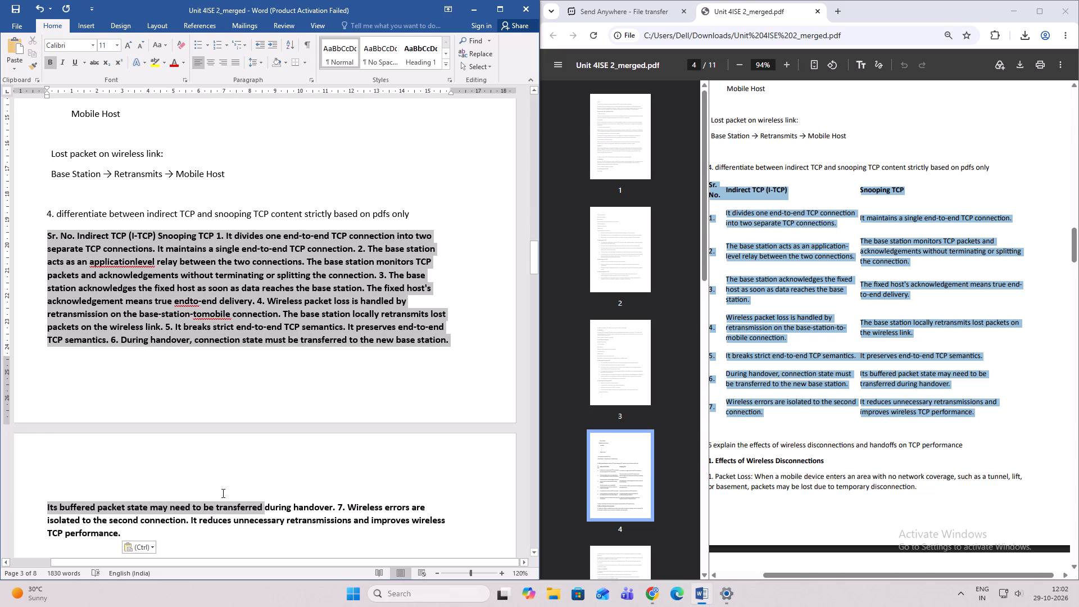
{"action": "left_click_drag", "start_coordinate": [222, 493], "coordinate": [238, 493]}
{"action": "left_click", "coordinate": [286, 401]}
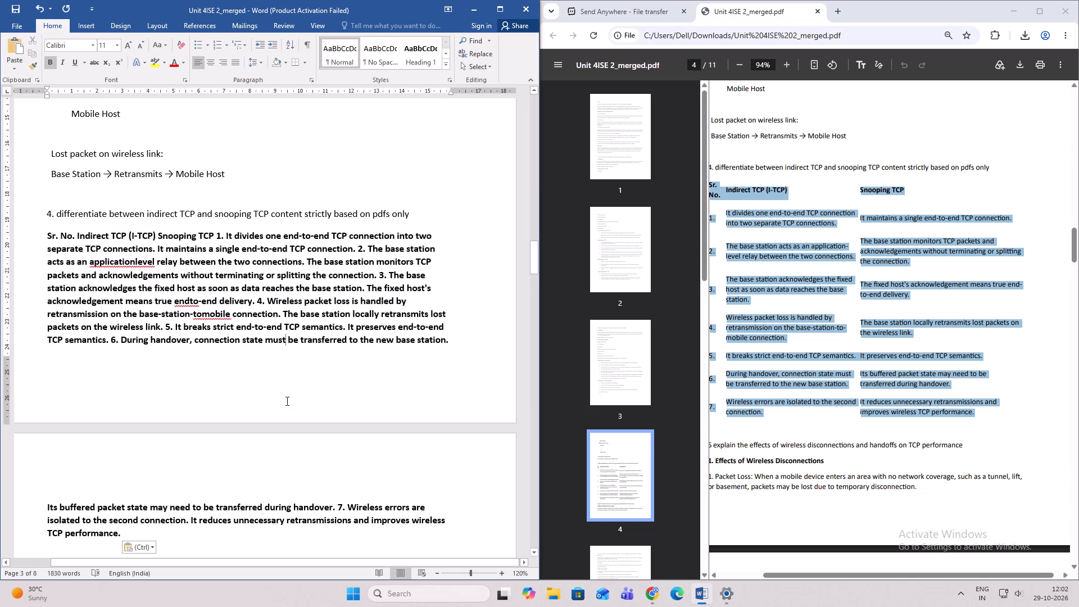
Examine the pasted comparison text and the surrounding Snooping TCP and Unit 5 content in the Word document.
{"action": "scroll", "coordinate": [341, 391], "scroll_direction": "down", "scroll_amount": 2}
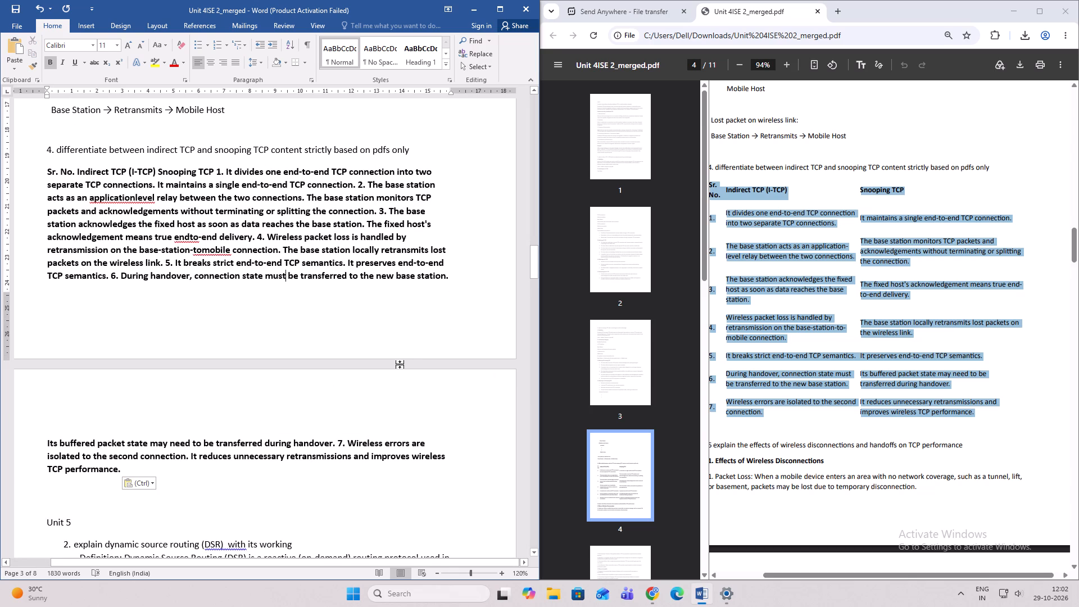
{"action": "scroll", "coordinate": [409, 333], "scroll_direction": "down", "scroll_amount": 3}
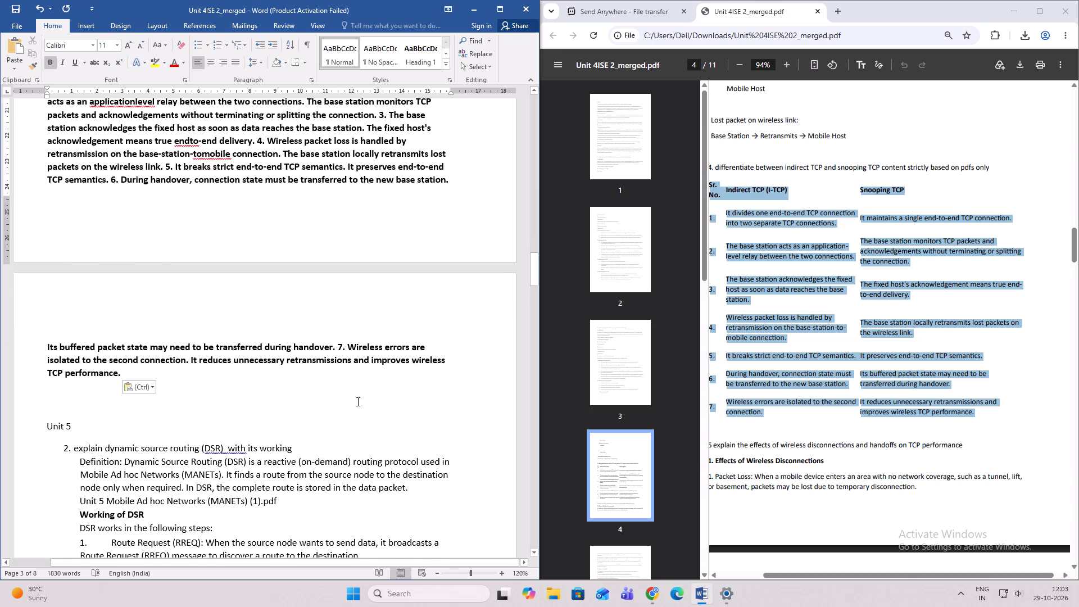
{"action": "scroll", "coordinate": [361, 393], "scroll_direction": "up", "scroll_amount": 5}
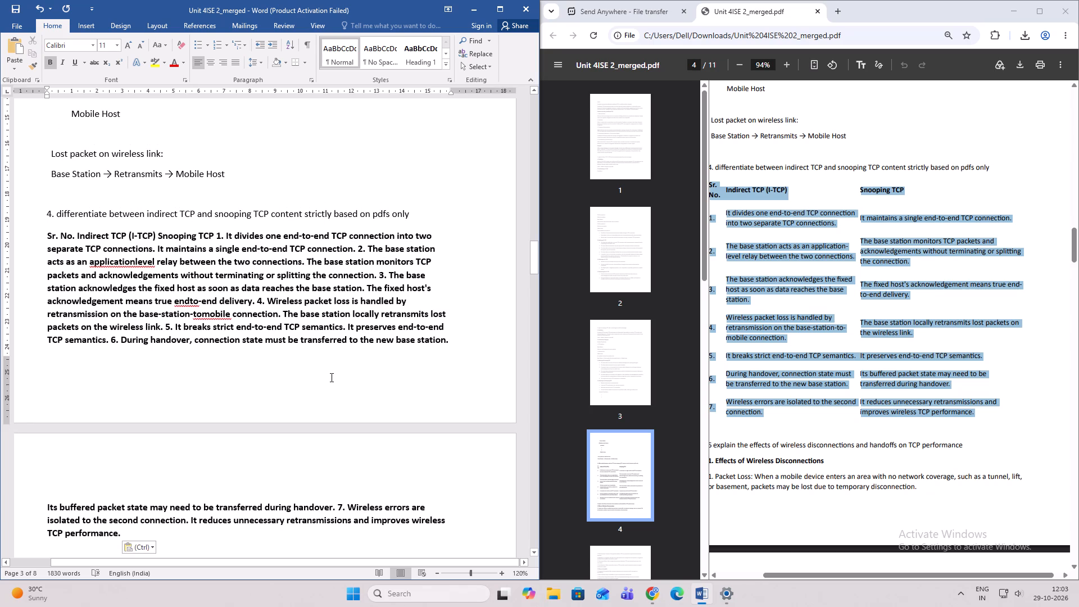
{"action": "scroll", "coordinate": [339, 366], "scroll_direction": "down", "scroll_amount": 5}
{"action": "scroll", "coordinate": [338, 413], "scroll_direction": "up", "scroll_amount": 6}
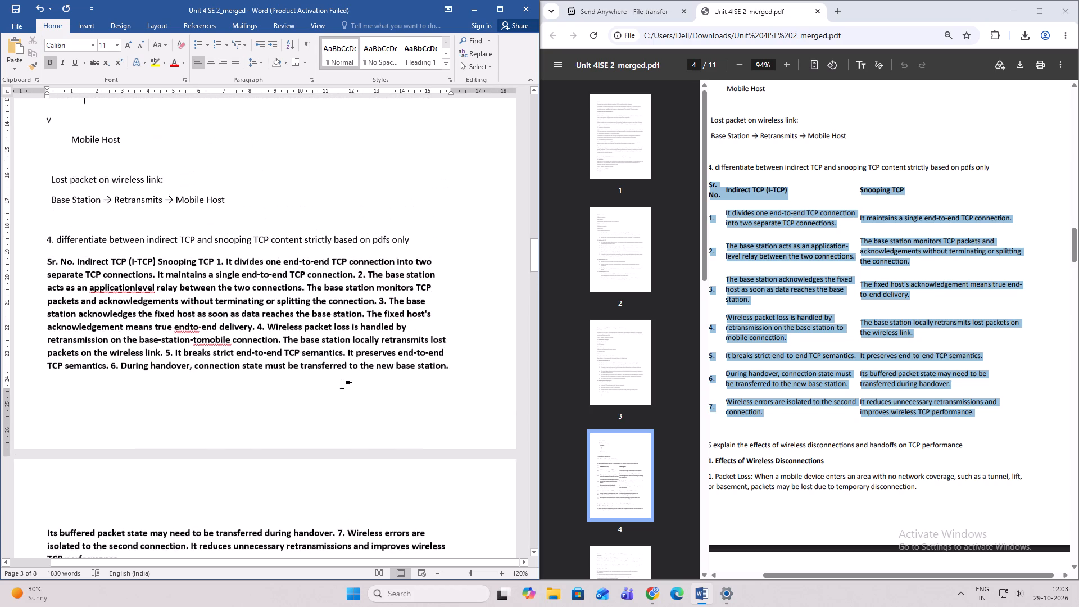
{"action": "scroll", "coordinate": [342, 384], "scroll_direction": "up", "scroll_amount": 8}
{"action": "scroll", "coordinate": [867, 380], "scroll_direction": "up", "scroll_amount": 2}
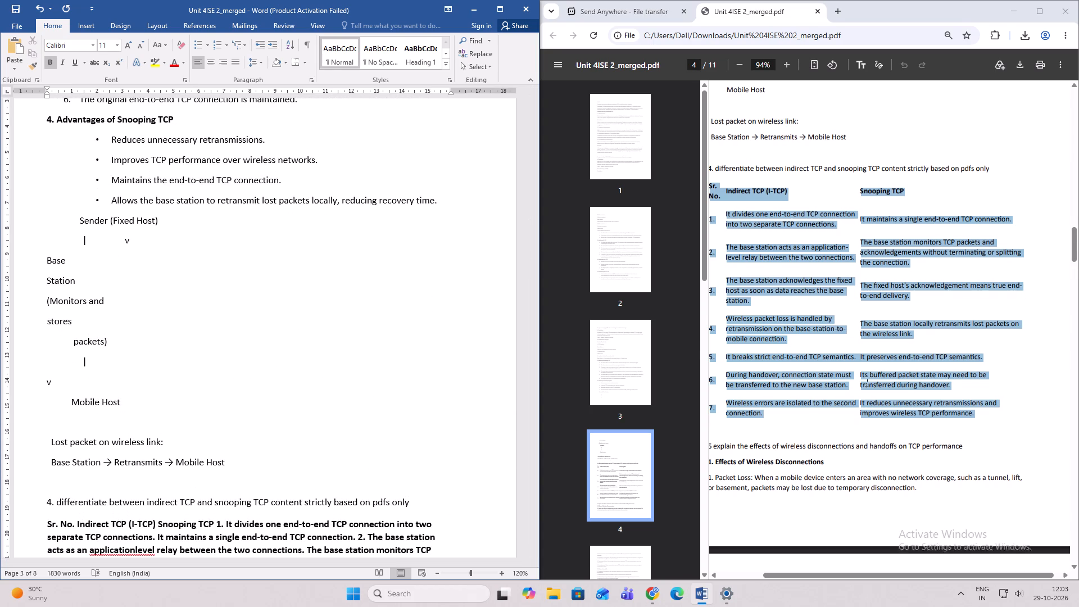
In the Snooping TCP diagram in Word, put "|" and "v" on separate lines, indented and aligned beneath "Sender (Fixed Host)".
{"action": "scroll", "coordinate": [866, 381], "scroll_direction": "up", "scroll_amount": 2}
{"action": "scroll", "coordinate": [826, 429], "scroll_direction": "up", "scroll_amount": 1}
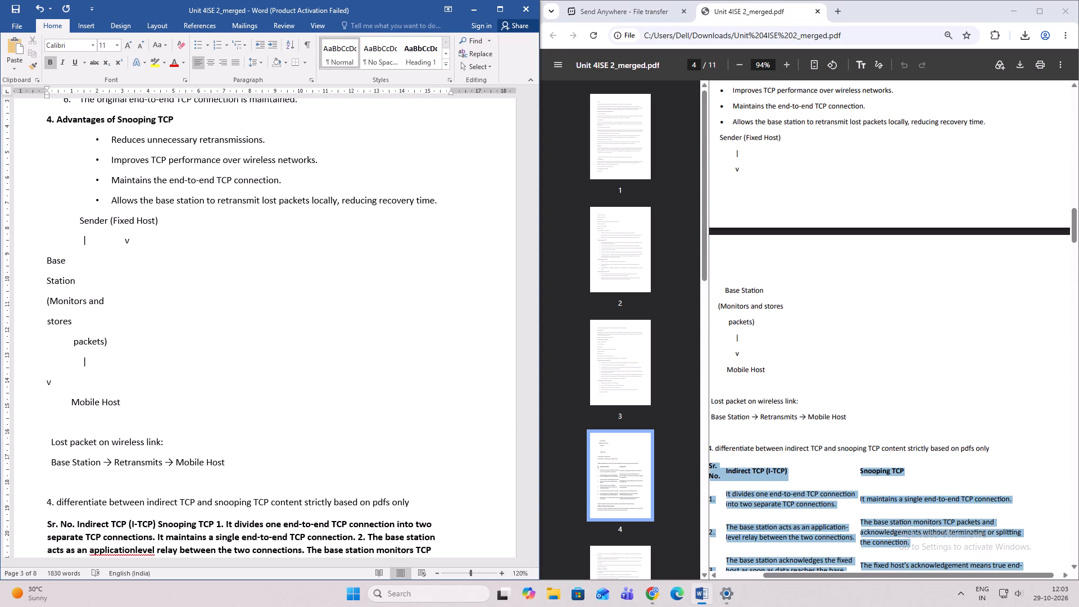
{"action": "scroll", "coordinate": [878, 323], "scroll_direction": "up", "scroll_amount": 1}
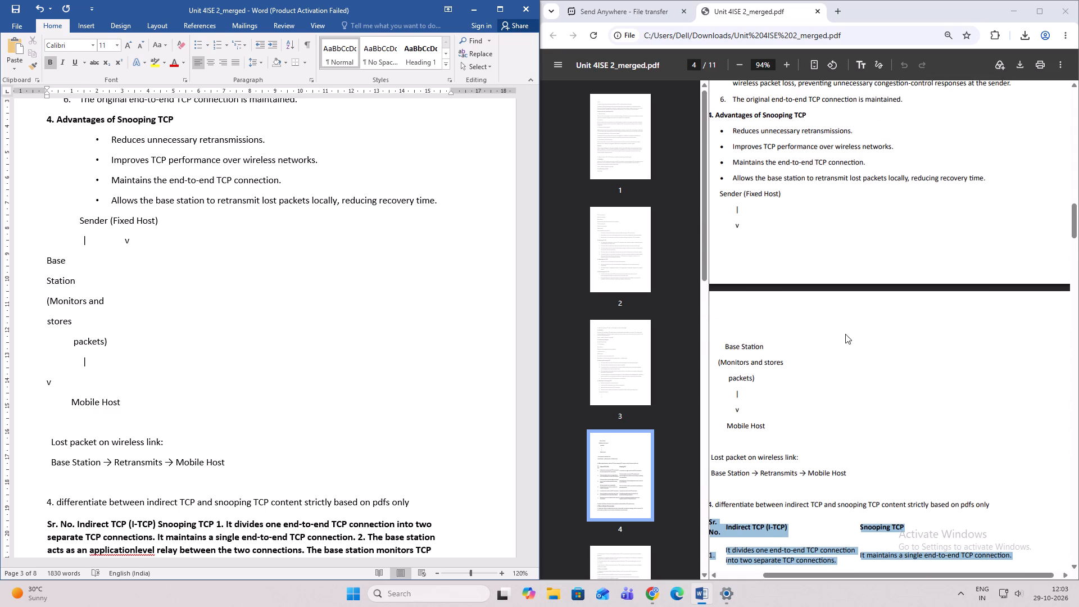
{"action": "scroll", "coordinate": [845, 334], "scroll_direction": "up", "scroll_amount": 1}
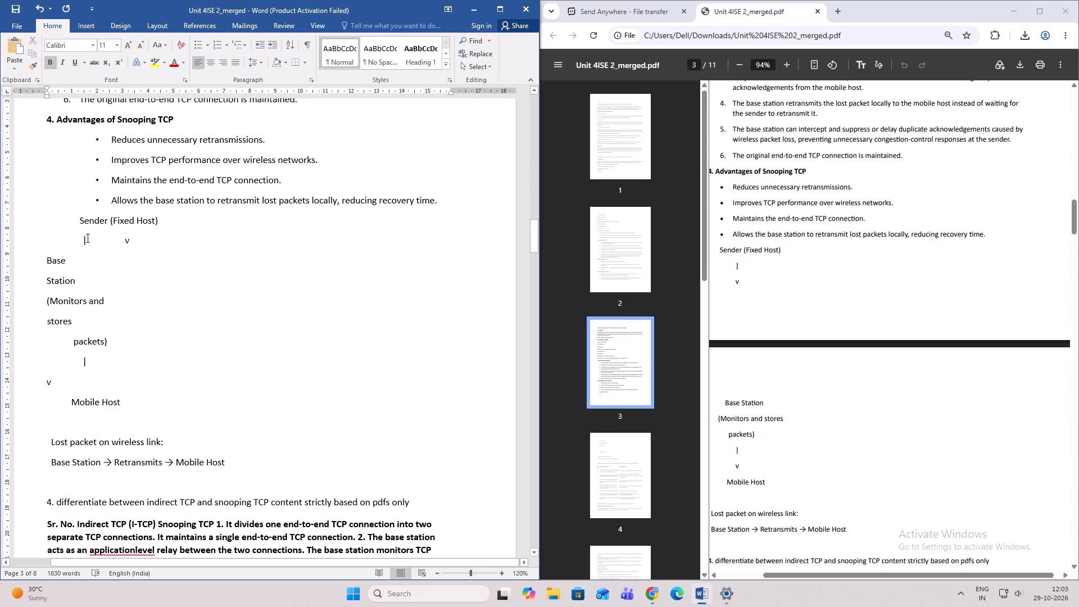
{"action": "left_click", "coordinate": [110, 239]}
{"action": "key", "text": "Return"}
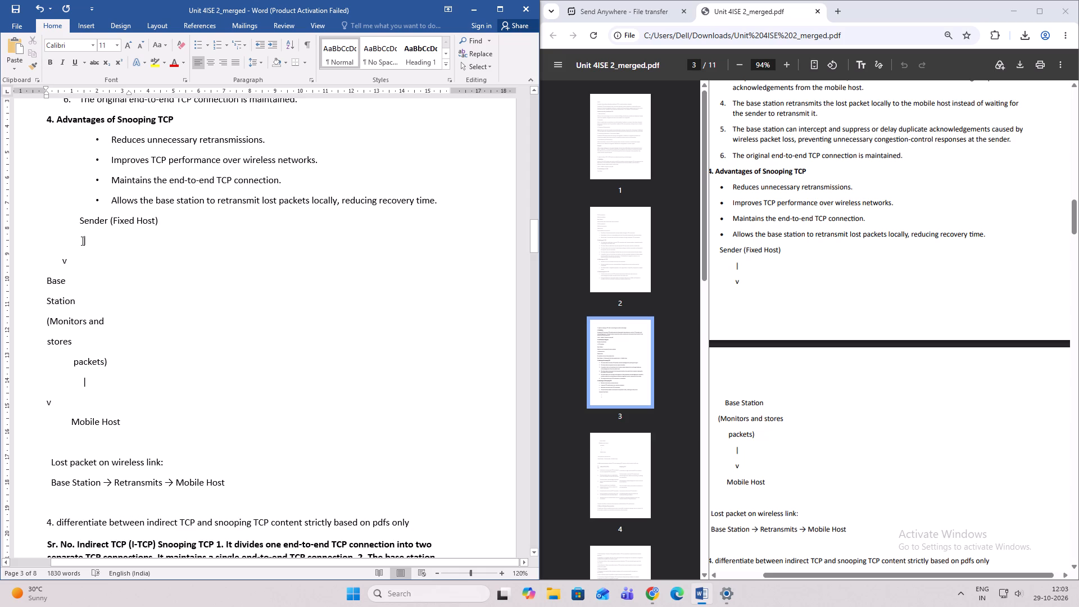
{"action": "key", "text": "Tab"}
{"action": "key", "text": "Tab"}
{"action": "left_click", "coordinate": [79, 245]}
{"action": "key", "text": "Tab"}
{"action": "left_click", "coordinate": [89, 257]}
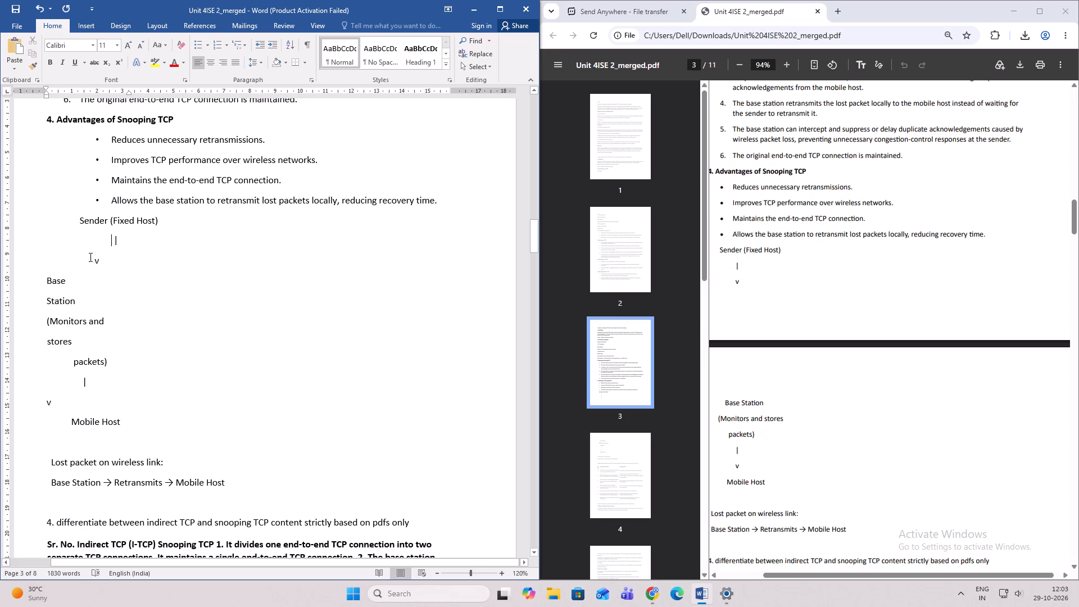
{"action": "left_click", "coordinate": [91, 262]}
{"action": "key", "text": "Tab"}
Join "Base" and "Station" into one line and indent it to line up with "Sender (Fixed Host)".
{"action": "left_click", "coordinate": [46, 299]}
{"action": "key", "text": "BackSpace"}
{"action": "key", "text": "BackSpace"}
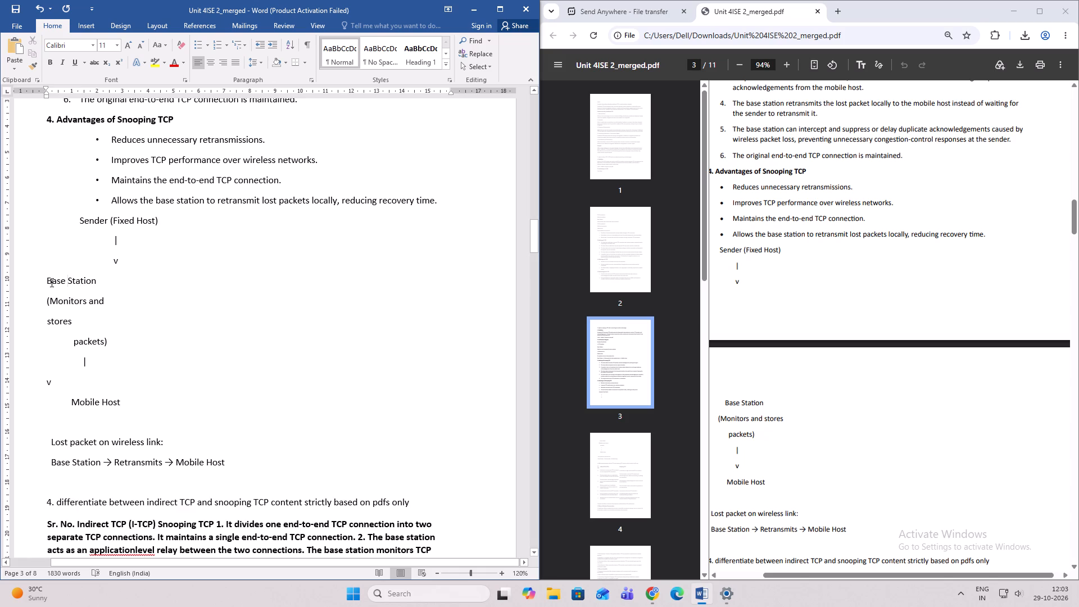
{"action": "left_click", "coordinate": [45, 280]}
{"action": "key", "text": "Tab"}
{"action": "key", "text": "Tab"}
{"action": "key", "text": "Tab"}
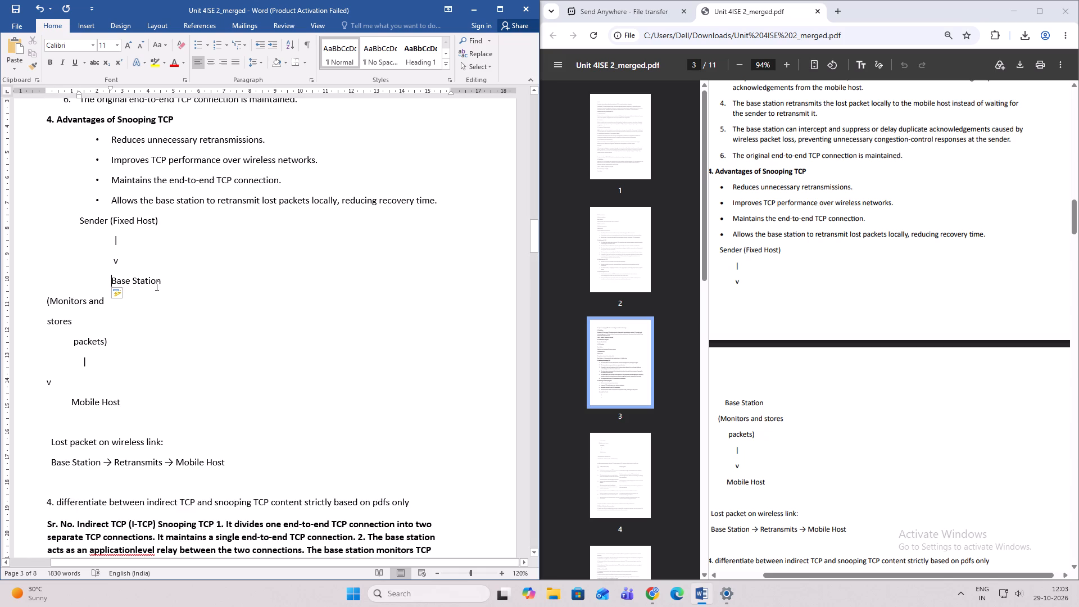
{"action": "left_click", "coordinate": [179, 302]}
{"action": "left_click", "coordinate": [111, 282]}
{"action": "key", "text": "BackSpace"}
{"action": "key", "text": "BackSpace"}
{"action": "key", "text": "Tab"}
{"action": "key", "text": "Tab"}
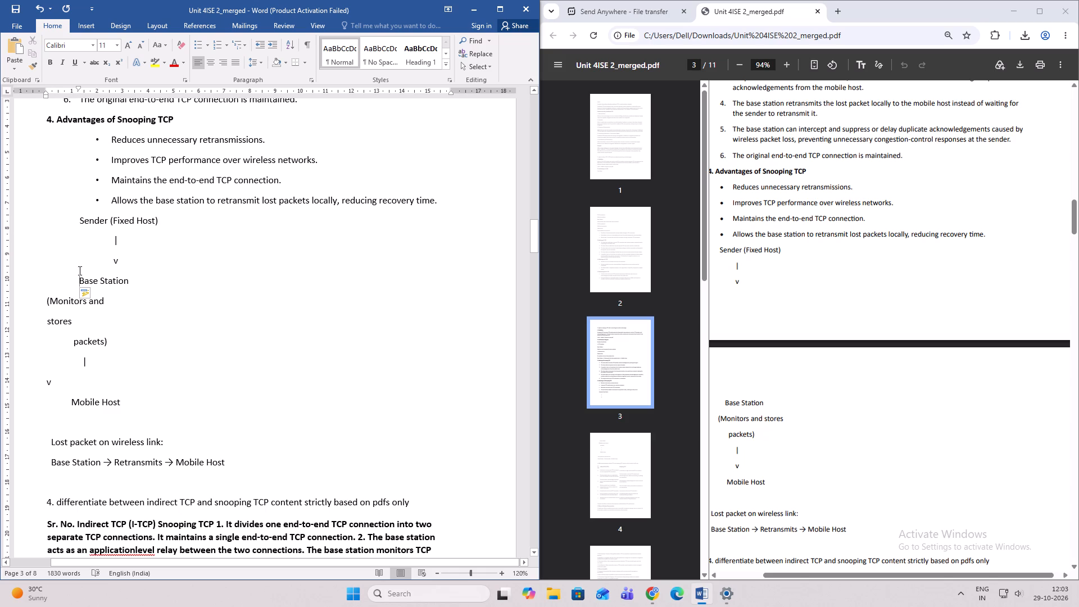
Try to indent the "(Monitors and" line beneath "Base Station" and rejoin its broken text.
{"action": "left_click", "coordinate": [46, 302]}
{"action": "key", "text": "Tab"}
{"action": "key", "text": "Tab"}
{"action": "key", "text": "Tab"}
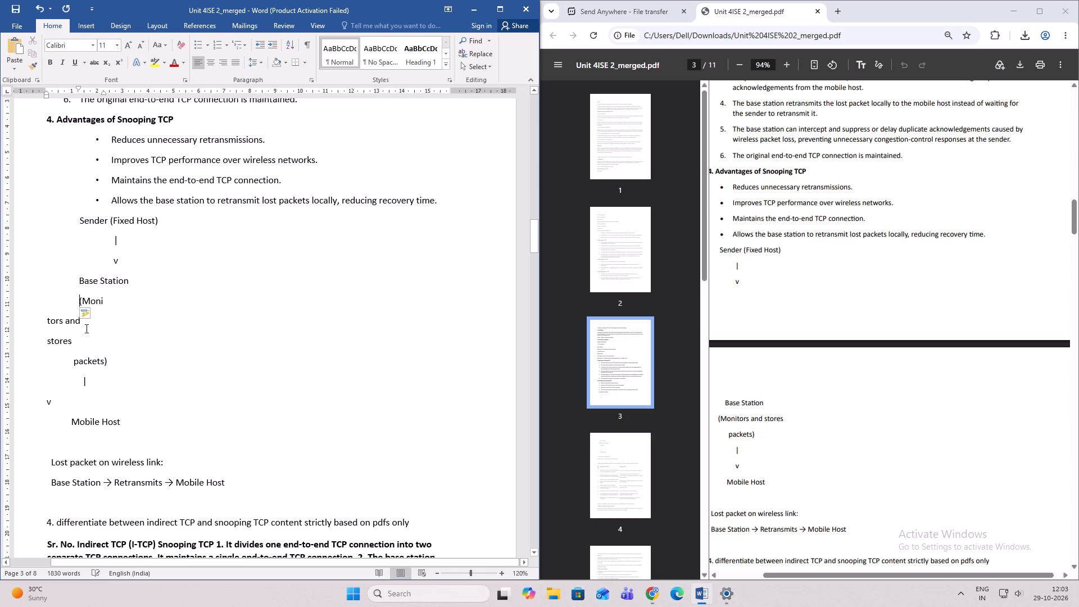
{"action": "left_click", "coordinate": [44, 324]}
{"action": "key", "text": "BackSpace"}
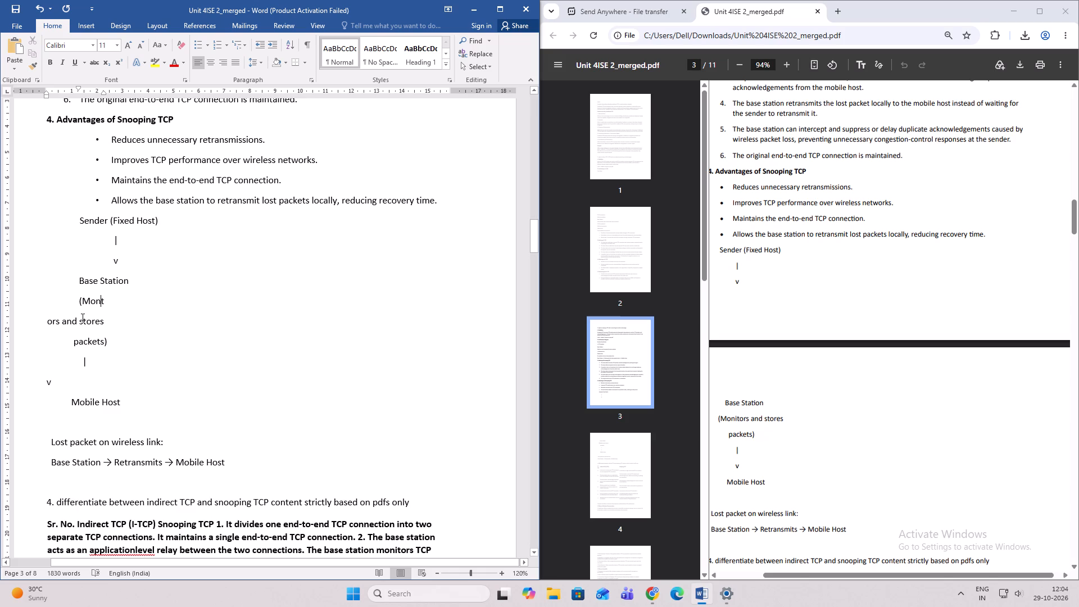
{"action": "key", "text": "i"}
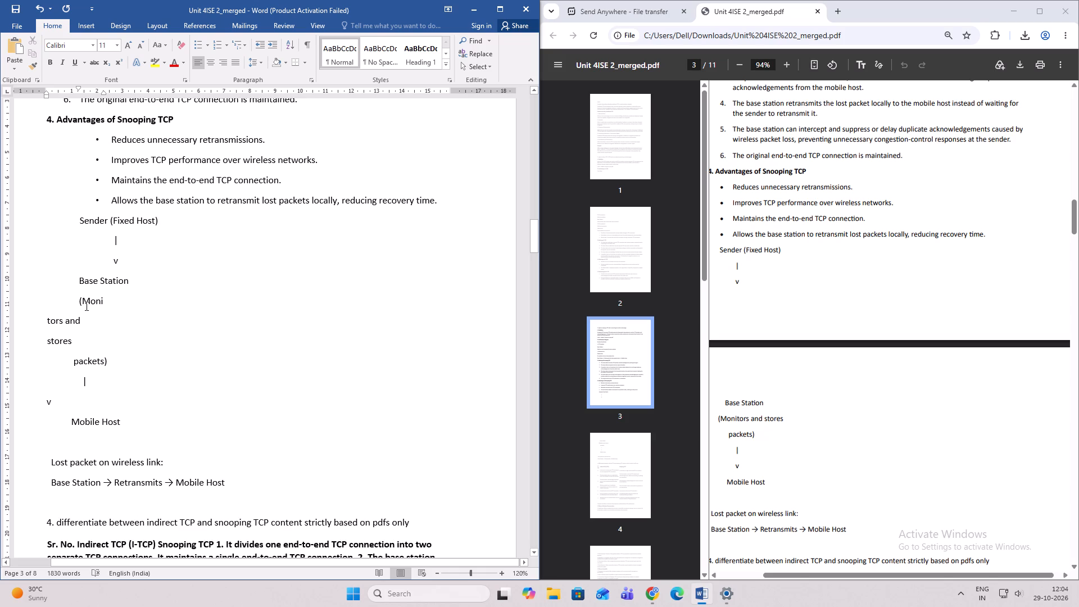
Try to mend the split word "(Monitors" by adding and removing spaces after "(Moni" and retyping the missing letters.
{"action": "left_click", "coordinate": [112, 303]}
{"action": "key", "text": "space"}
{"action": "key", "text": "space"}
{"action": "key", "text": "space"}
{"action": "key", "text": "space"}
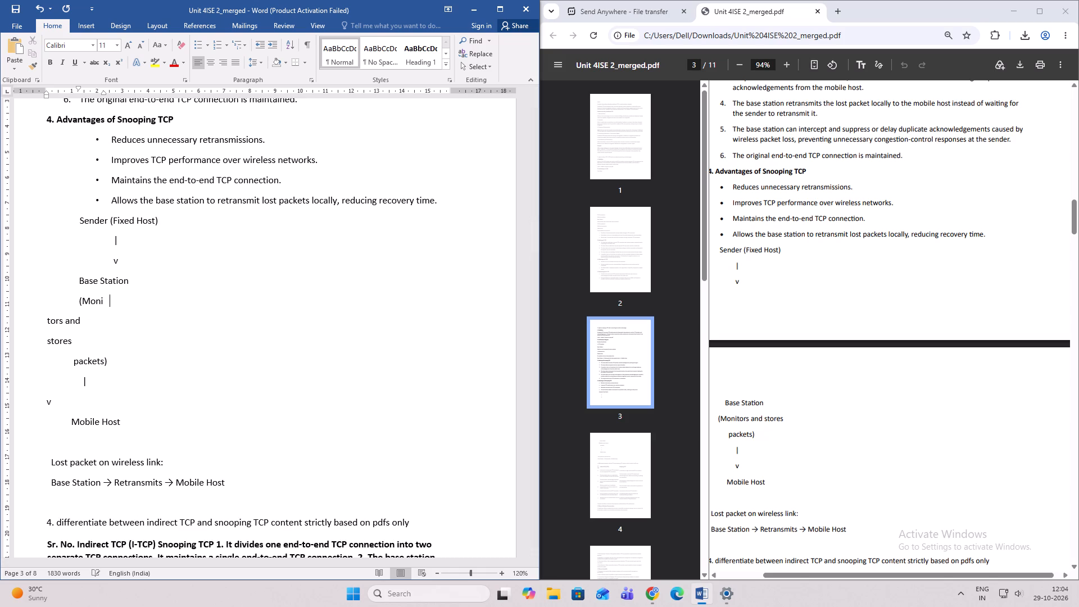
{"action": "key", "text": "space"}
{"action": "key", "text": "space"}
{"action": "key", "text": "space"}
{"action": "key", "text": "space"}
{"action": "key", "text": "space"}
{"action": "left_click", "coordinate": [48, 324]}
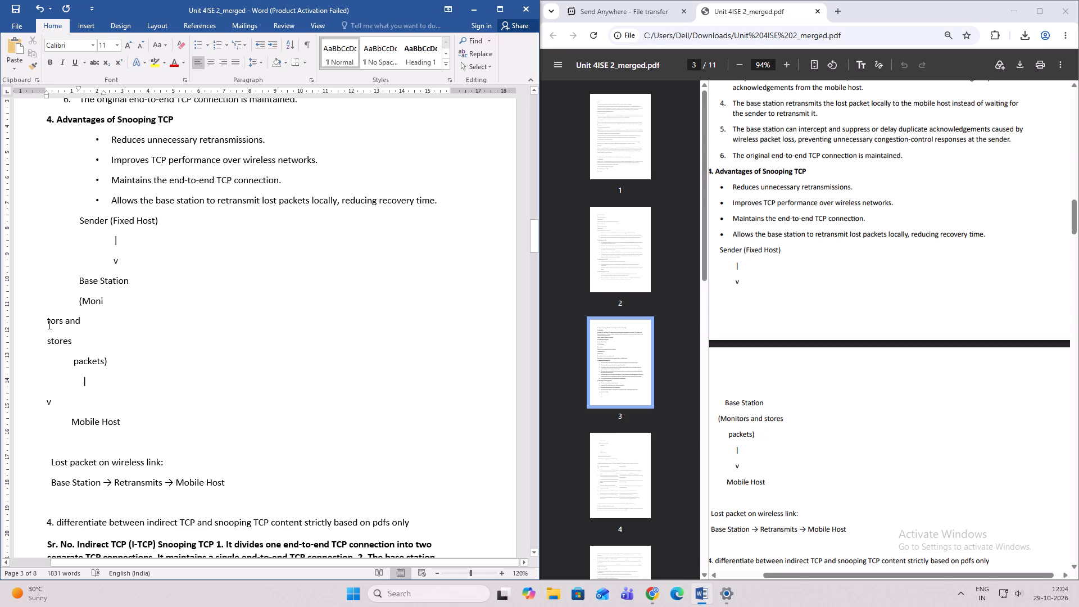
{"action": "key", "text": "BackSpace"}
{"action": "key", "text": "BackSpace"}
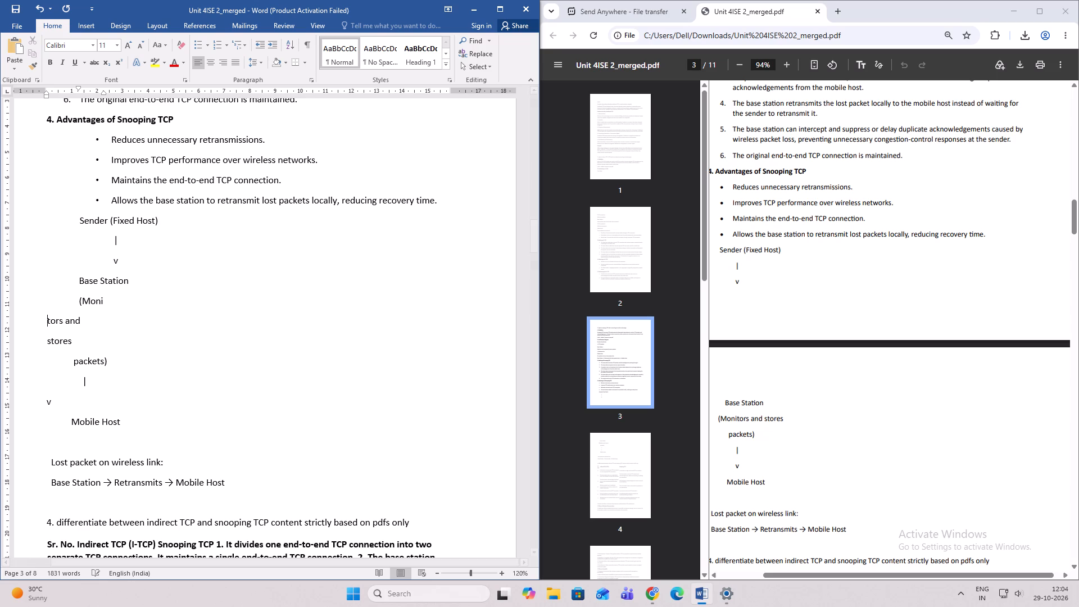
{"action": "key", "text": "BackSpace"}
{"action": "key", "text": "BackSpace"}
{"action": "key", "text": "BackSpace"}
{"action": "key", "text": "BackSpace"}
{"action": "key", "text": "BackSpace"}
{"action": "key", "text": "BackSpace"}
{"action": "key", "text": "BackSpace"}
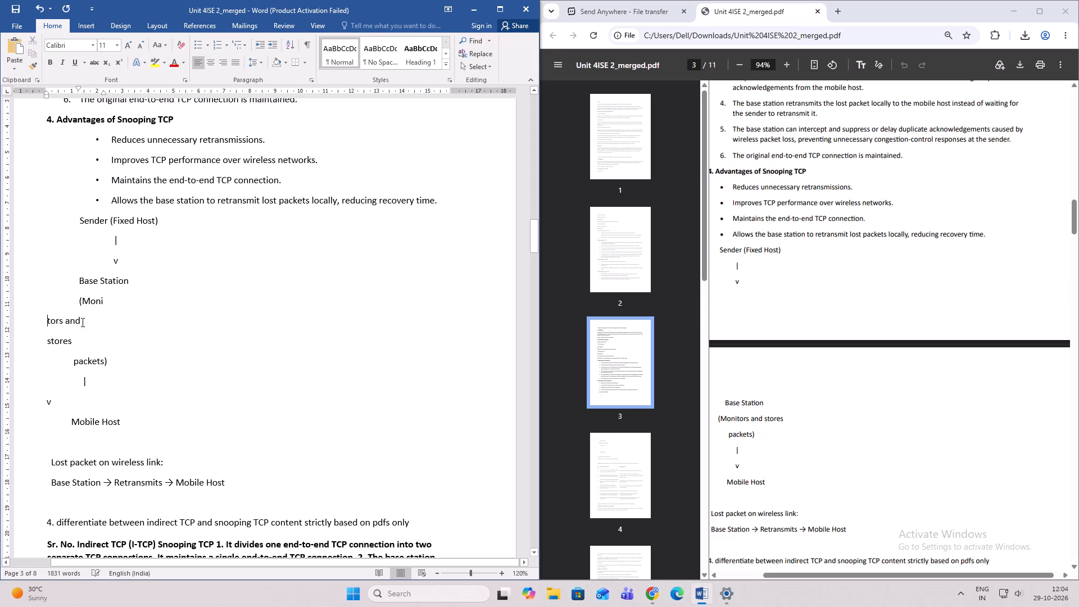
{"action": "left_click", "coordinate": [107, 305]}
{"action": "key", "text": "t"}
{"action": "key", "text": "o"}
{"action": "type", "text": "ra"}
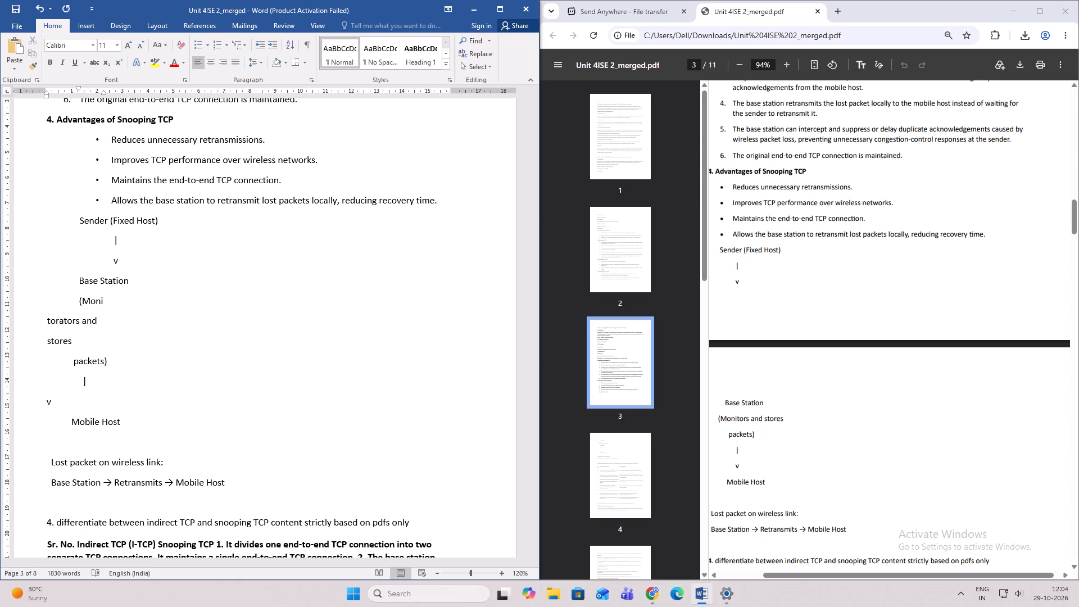
Delete the broken "(Monitors and stores packets)" lines beneath "Base Station".
{"action": "left_click_drag", "start_coordinate": [80, 342], "coordinate": [74, 324]}
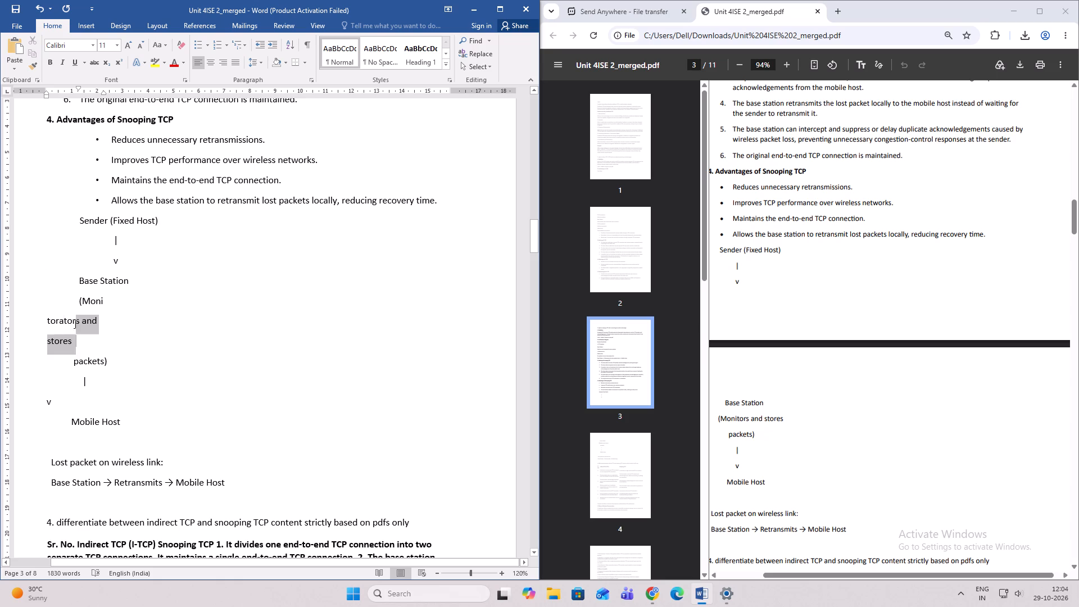
{"action": "left_click_drag", "start_coordinate": [74, 324], "coordinate": [57, 305]}
{"action": "key", "text": "BackSpace"}
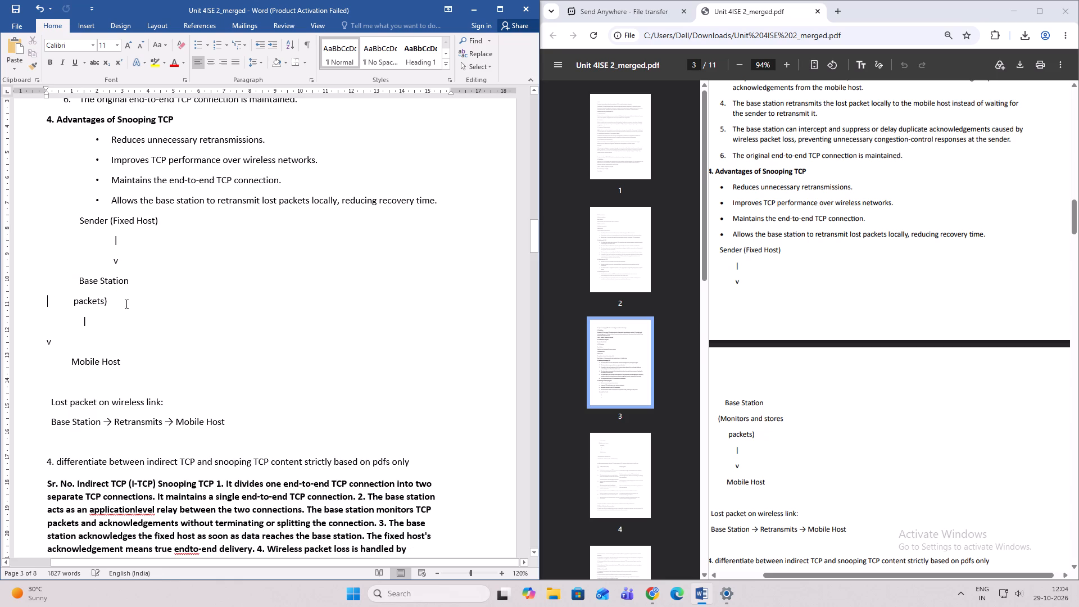
{"action": "left_click", "coordinate": [107, 300]}
{"action": "left_click_drag", "start_coordinate": [112, 299], "coordinate": [68, 297]}
{"action": "key", "text": "BackSpace"}
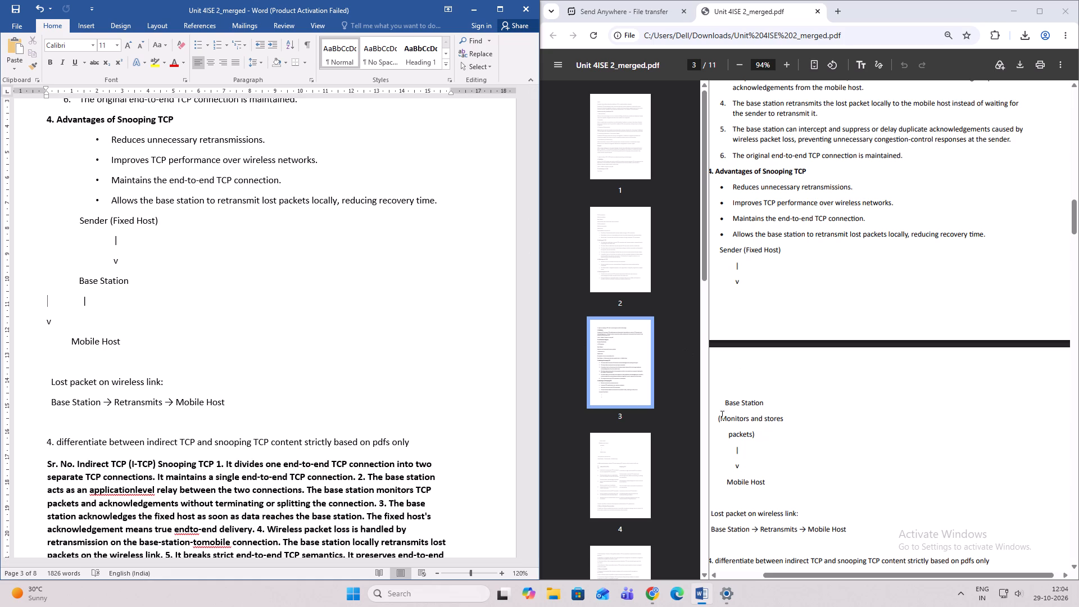
Copy the "(Monitors and stores packets)" label from the PDF in Chrome onto a new line beneath "Base Station" in Word, completing its ending.
{"action": "left_click_drag", "start_coordinate": [718, 418], "coordinate": [767, 434]}
{"action": "key", "text": "ctrl+c"}
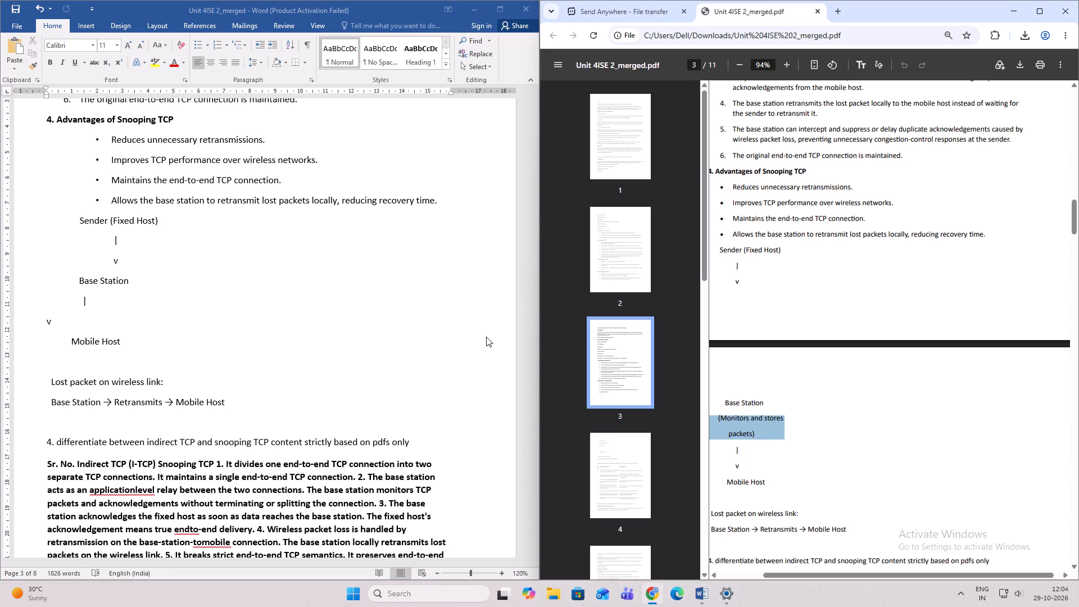
{"action": "left_click", "coordinate": [149, 287]}
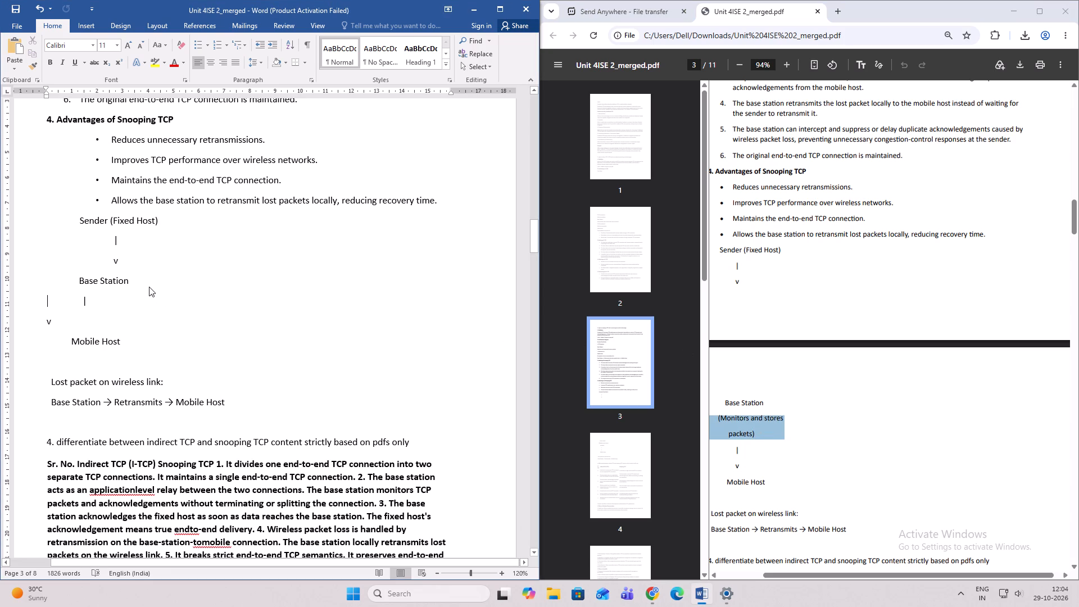
{"action": "left_click", "coordinate": [144, 280]}
{"action": "key", "text": "Return"}
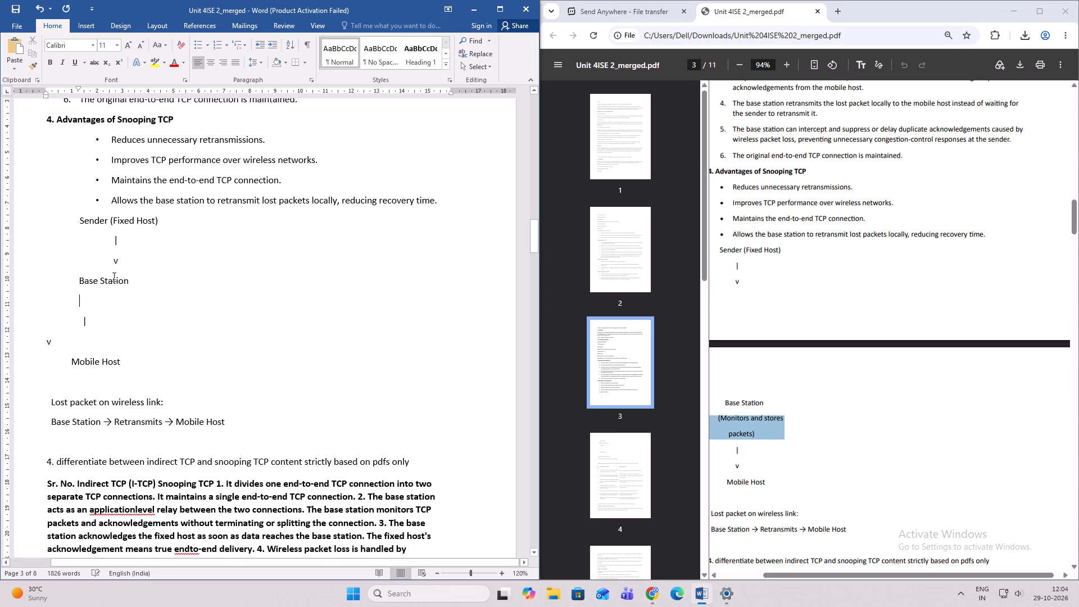
{"action": "key", "text": "ctrl+v"}
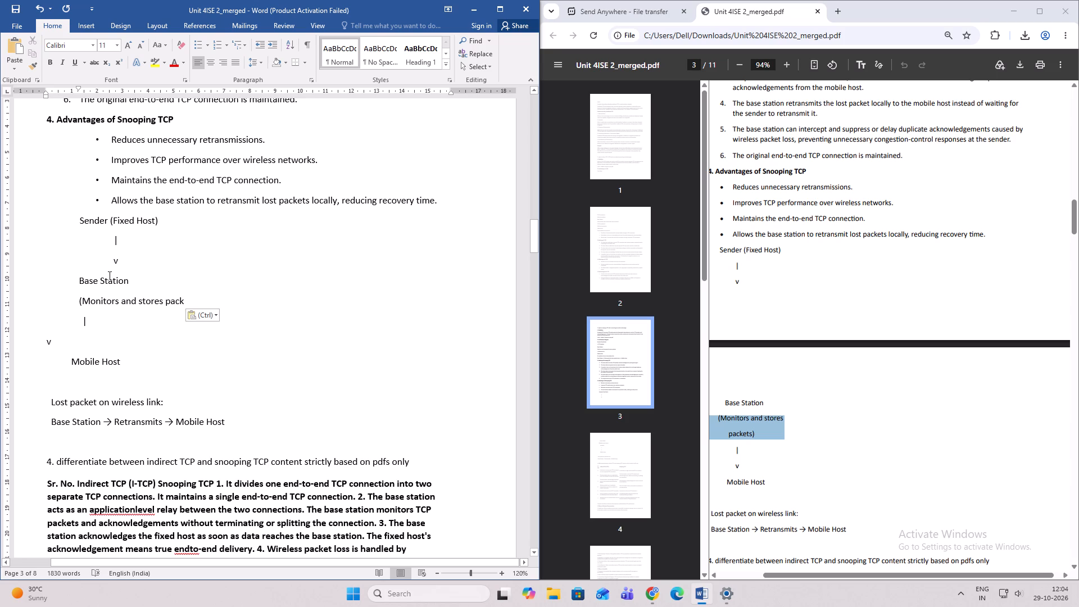
{"action": "type", "text": "et"}
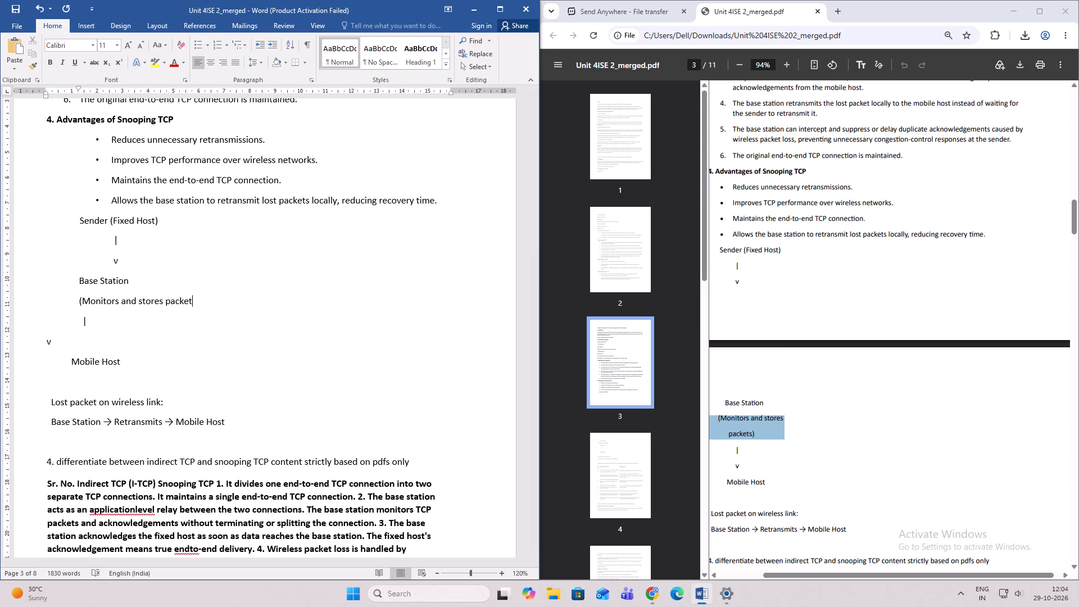
{"action": "type", "text": "s)"}
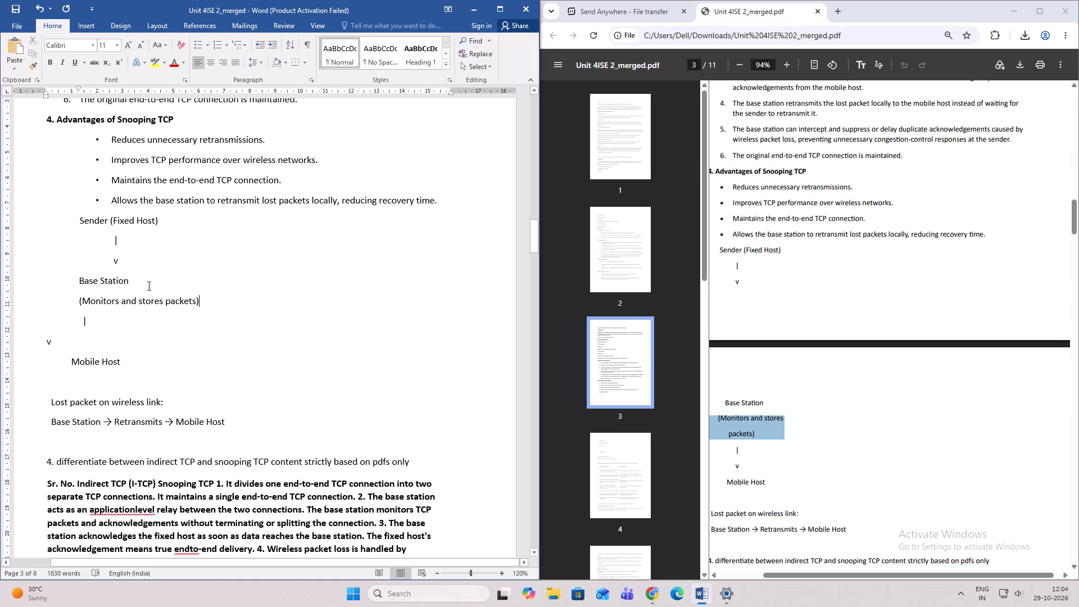
Indent the "|" and "v" arrow lines beneath "(Monitors and stores packets)" so they line up with the upper arrow.
{"action": "left_click", "coordinate": [47, 338]}
{"action": "key", "text": "Tab"}
{"action": "key", "text": "Tab"}
{"action": "left_click", "coordinate": [206, 356]}
{"action": "left_click", "coordinate": [79, 319]}
{"action": "key", "text": "Tab"}
{"action": "key", "text": "Tab"}
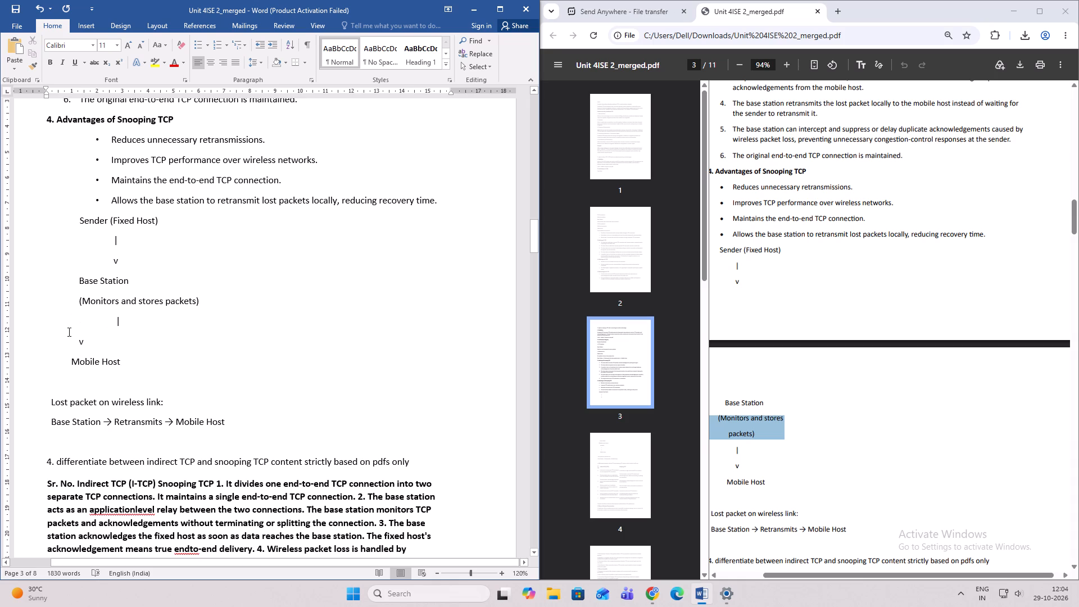
{"action": "left_click", "coordinate": [71, 335]}
{"action": "key", "text": "Tab"}
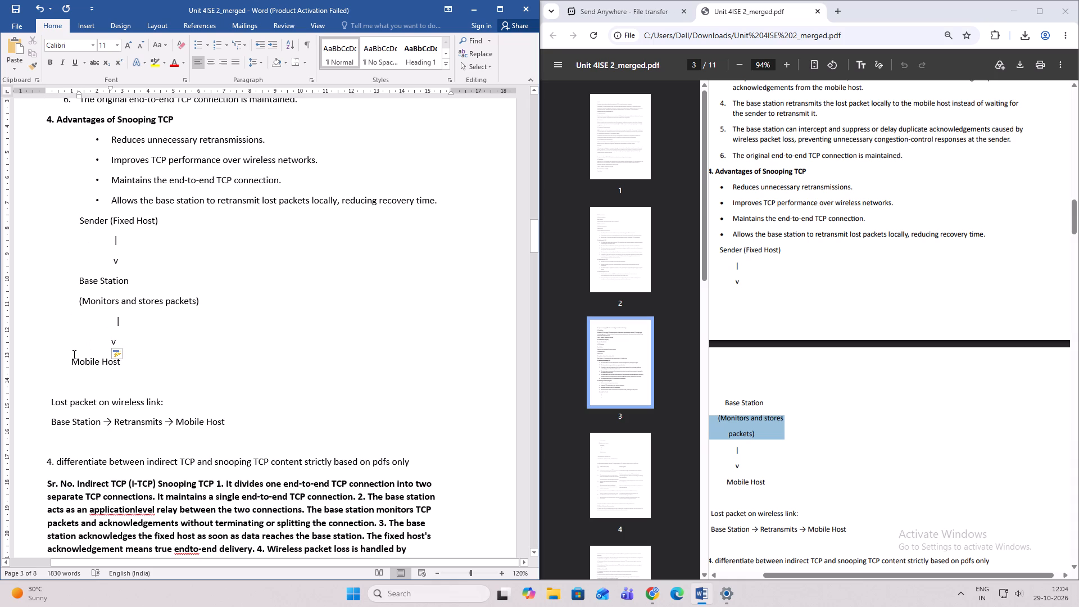
Indent "Mobile Host" at the bottom of the Snooping TCP diagram to align with "Base Station".
{"action": "left_click", "coordinate": [73, 363]}
{"action": "key", "text": "Tab"}
{"action": "key", "text": "Tab"}
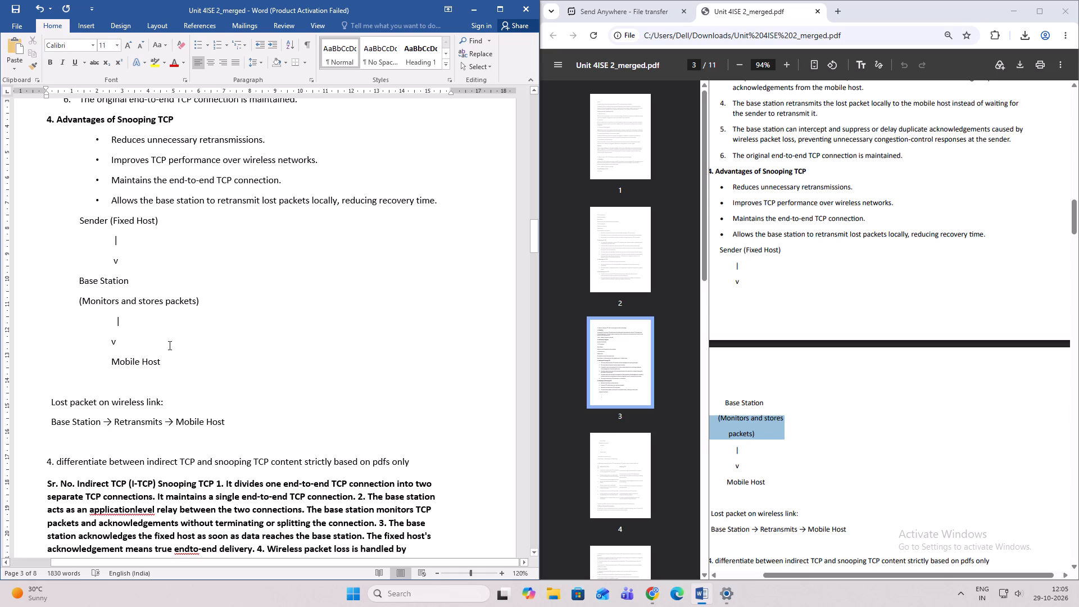
{"action": "key", "text": "BackSpace"}
{"action": "left_click", "coordinate": [193, 363]}
Review the Word document from the Unit 4 heading through the Unit 5 DSR and AODV answers for layout problems.
{"action": "scroll", "coordinate": [360, 323], "scroll_direction": "down", "scroll_amount": 1}
{"action": "scroll", "coordinate": [359, 323], "scroll_direction": "up", "scroll_amount": 4}
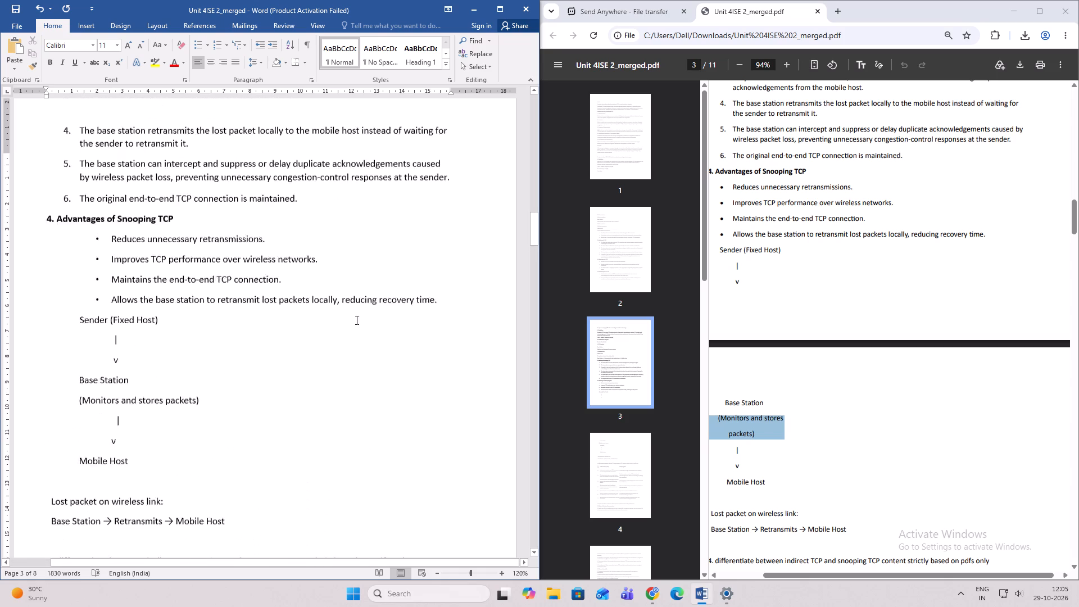
{"action": "scroll", "coordinate": [356, 320], "scroll_direction": "up", "scroll_amount": 20}
{"action": "scroll", "coordinate": [356, 320], "scroll_direction": "up", "scroll_amount": 5}
{"action": "scroll", "coordinate": [310, 235], "scroll_direction": "down", "scroll_amount": 8}
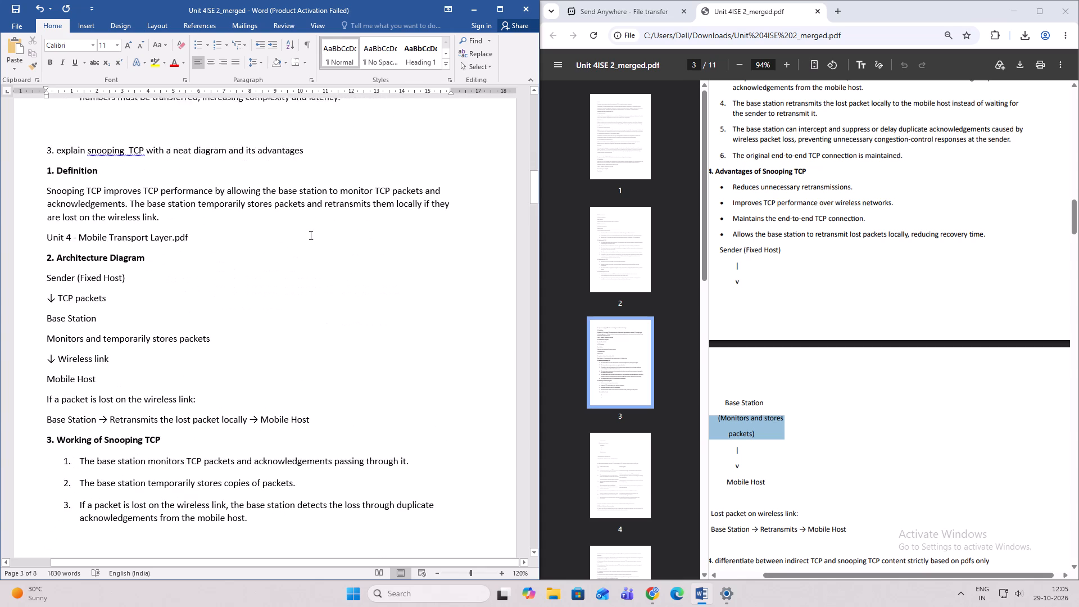
{"action": "scroll", "coordinate": [1001, 379], "scroll_direction": "up", "scroll_amount": 5}
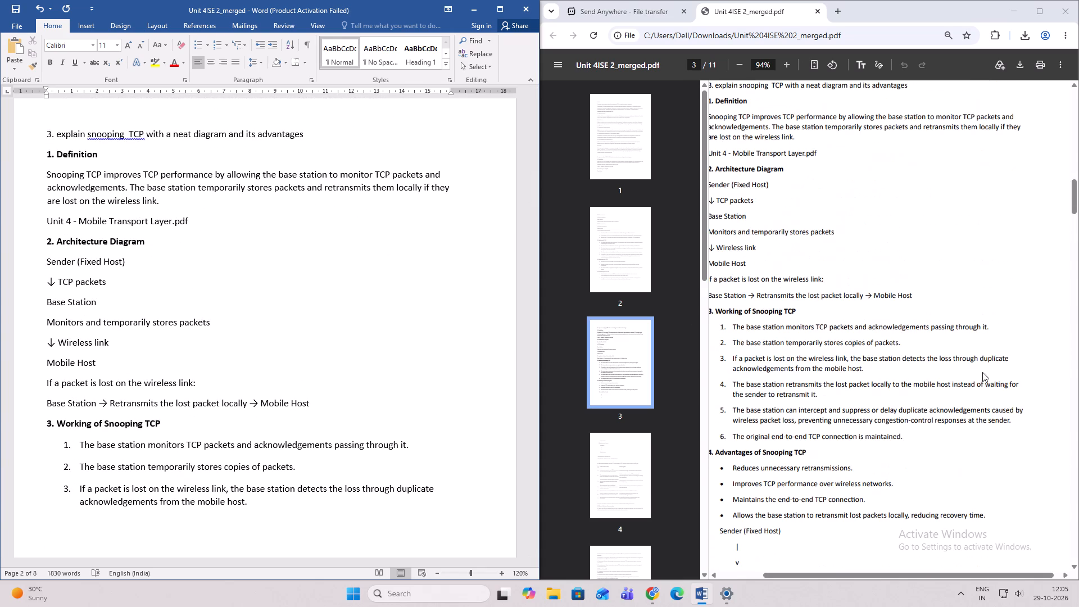
{"action": "scroll", "coordinate": [375, 242], "scroll_direction": "up", "scroll_amount": 16}
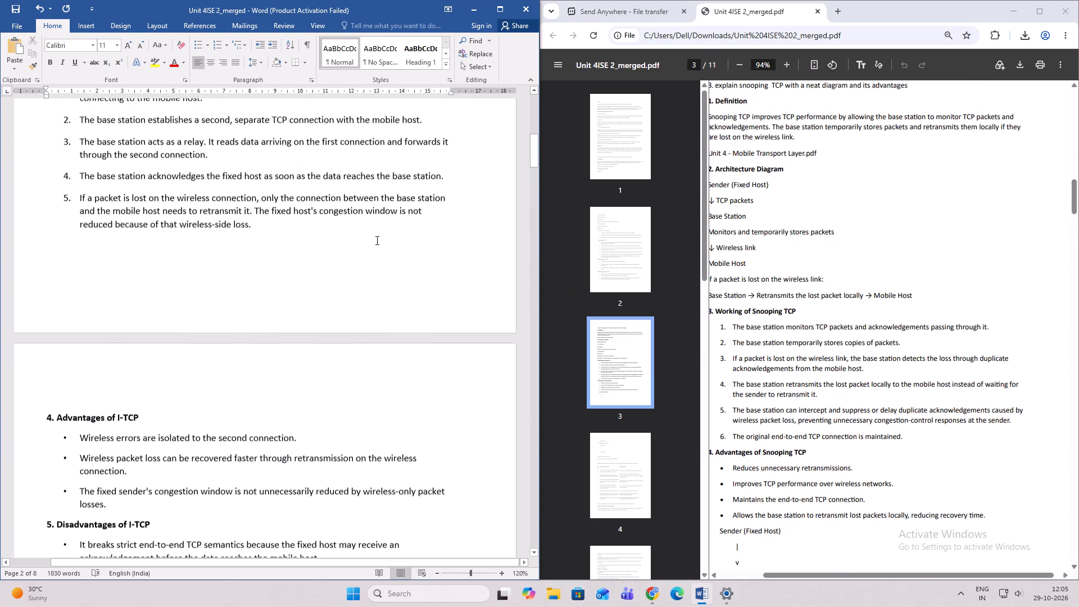
{"action": "scroll", "coordinate": [376, 240], "scroll_direction": "up", "scroll_amount": 19}
{"action": "scroll", "coordinate": [354, 224], "scroll_direction": "up", "scroll_amount": 6}
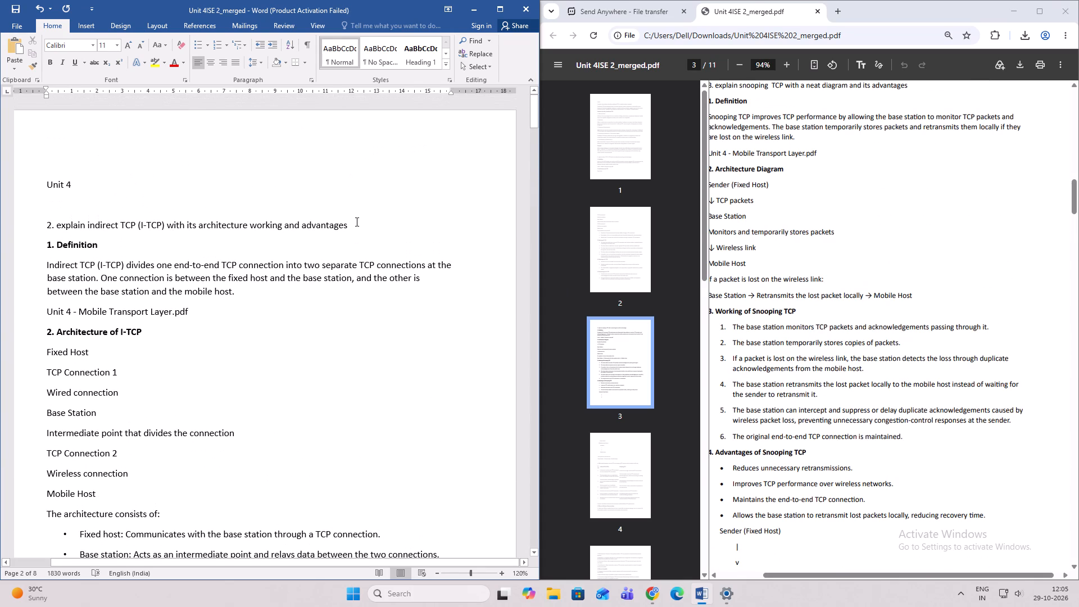
{"action": "scroll", "coordinate": [356, 221], "scroll_direction": "up", "scroll_amount": 6}
{"action": "scroll", "coordinate": [356, 221], "scroll_direction": "down", "scroll_amount": 20}
{"action": "scroll", "coordinate": [356, 221], "scroll_direction": "down", "scroll_amount": 18}
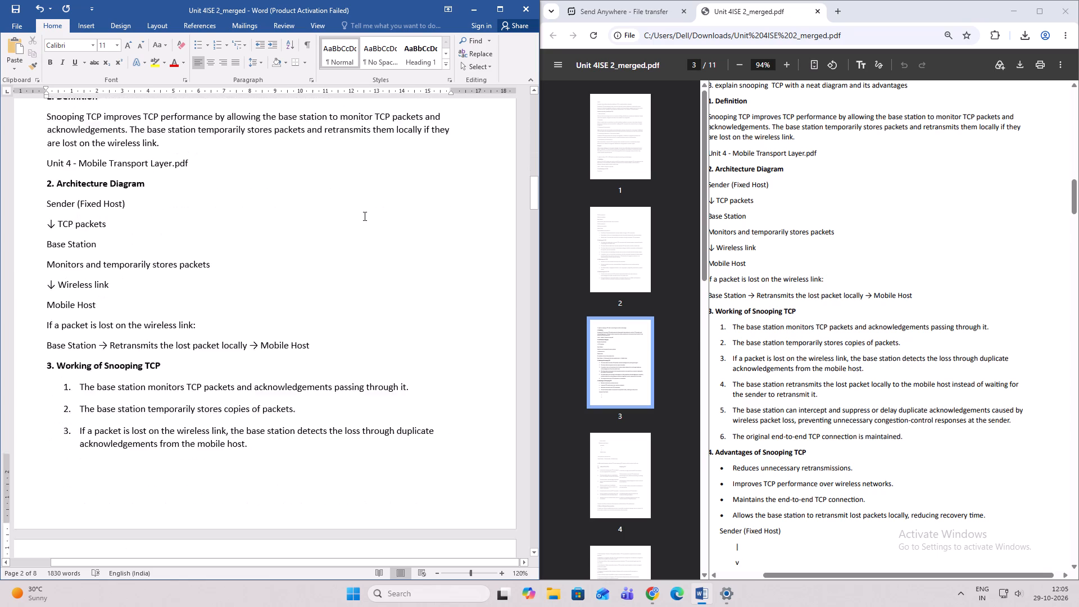
{"action": "scroll", "coordinate": [364, 216], "scroll_direction": "down", "scroll_amount": 8}
{"action": "scroll", "coordinate": [366, 213], "scroll_direction": "down", "scroll_amount": 20}
{"action": "scroll", "coordinate": [366, 213], "scroll_direction": "down", "scroll_amount": 5}
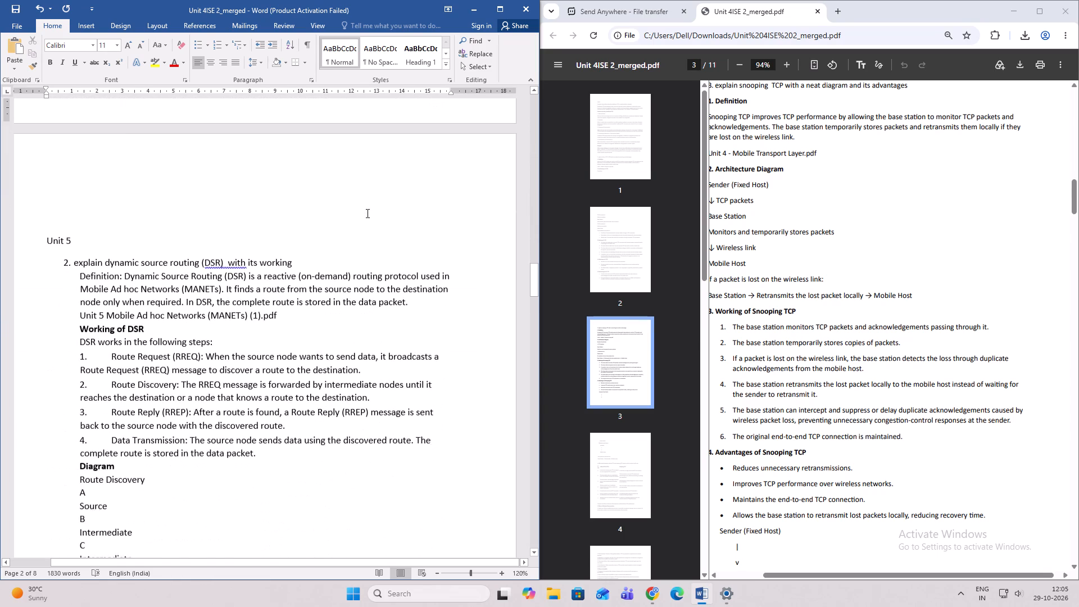
{"action": "scroll", "coordinate": [366, 213], "scroll_direction": "down", "scroll_amount": 18}
{"action": "scroll", "coordinate": [386, 207], "scroll_direction": "down", "scroll_amount": 4}
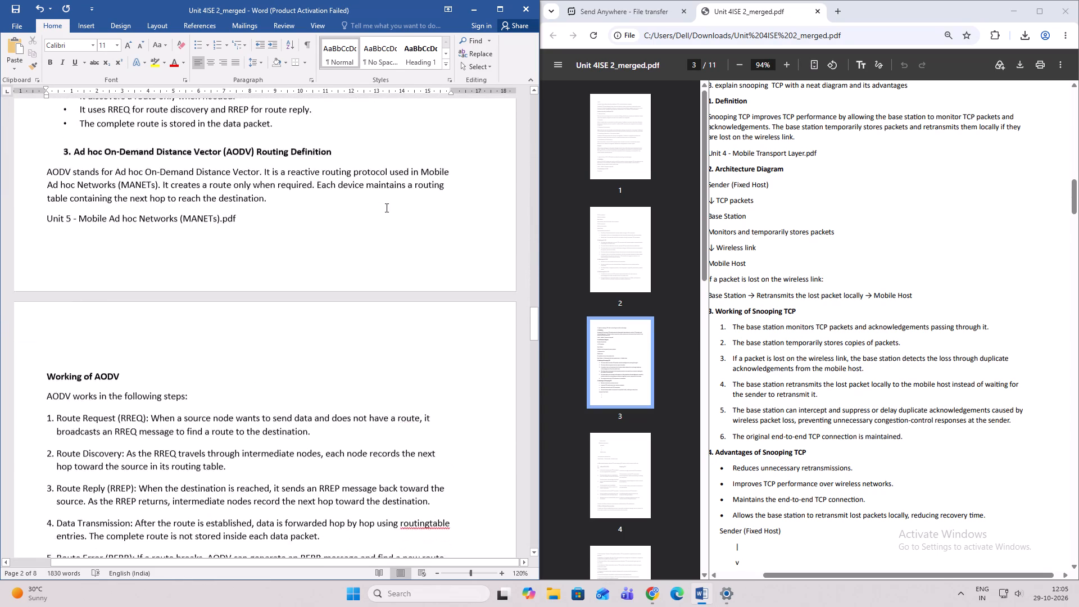
{"action": "scroll", "coordinate": [386, 207], "scroll_direction": "down", "scroll_amount": 8}
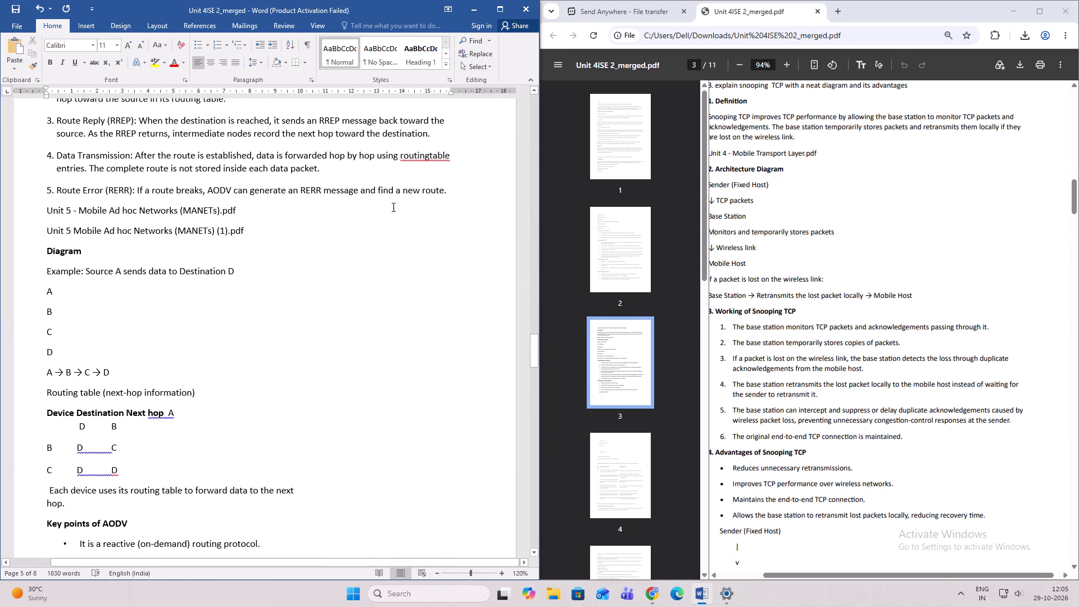
{"action": "scroll", "coordinate": [705, 261], "scroll_direction": "up", "scroll_amount": 2}
{"action": "scroll", "coordinate": [705, 262], "scroll_direction": "down", "scroll_amount": 4}
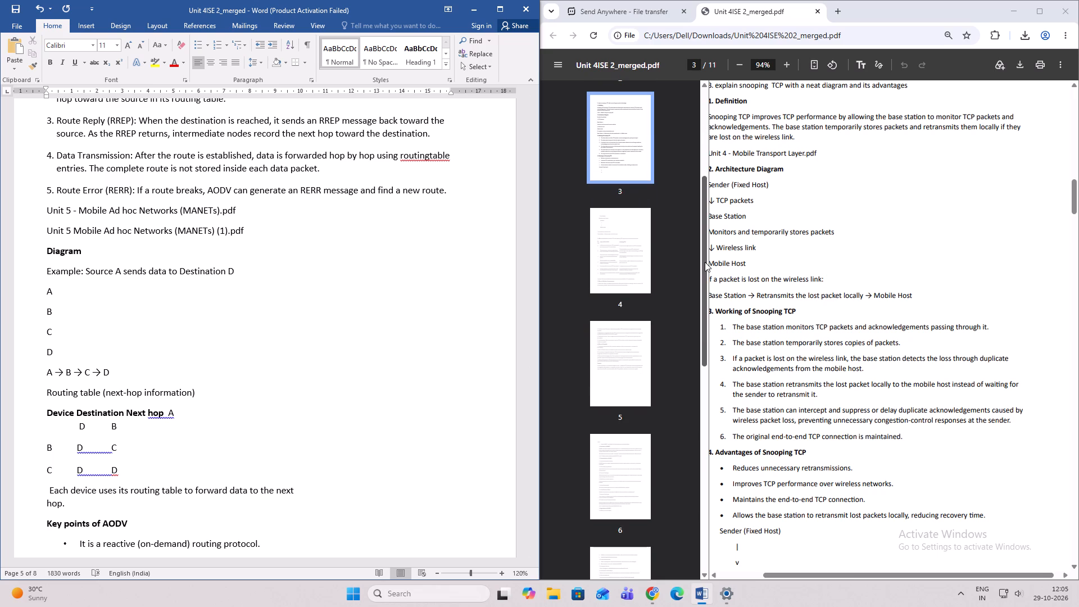
Find the Unit 5 DSR and AODV answers in the original PDF in Chrome for comparison with the Word version.
{"action": "scroll", "coordinate": [685, 253], "scroll_direction": "up", "scroll_amount": 5}
{"action": "scroll", "coordinate": [794, 286], "scroll_direction": "down", "scroll_amount": 9}
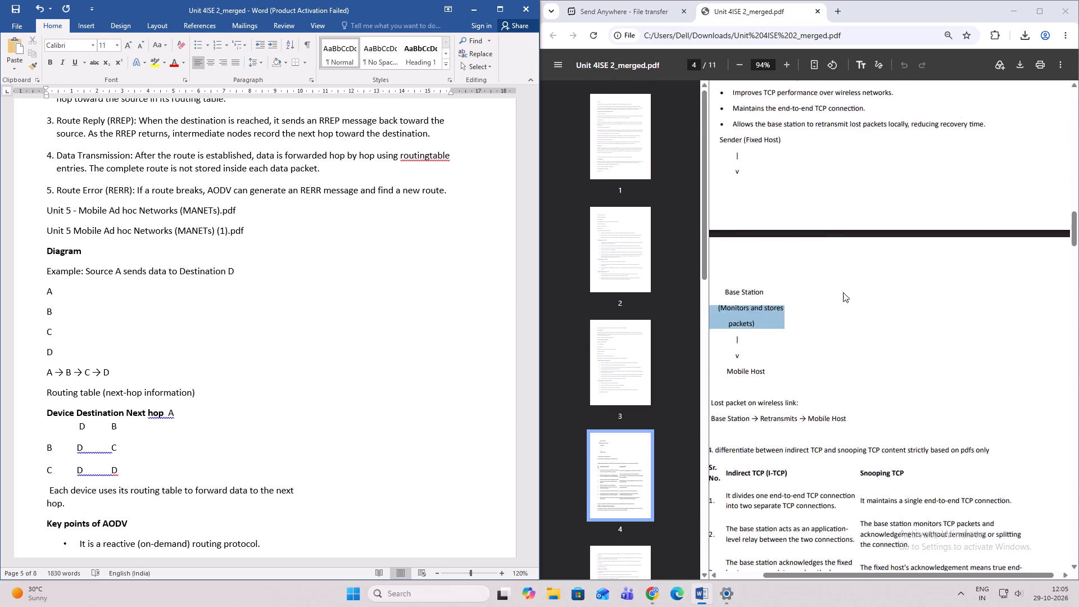
{"action": "left_click", "coordinate": [863, 306]}
{"action": "scroll", "coordinate": [855, 305], "scroll_direction": "down", "scroll_amount": 10}
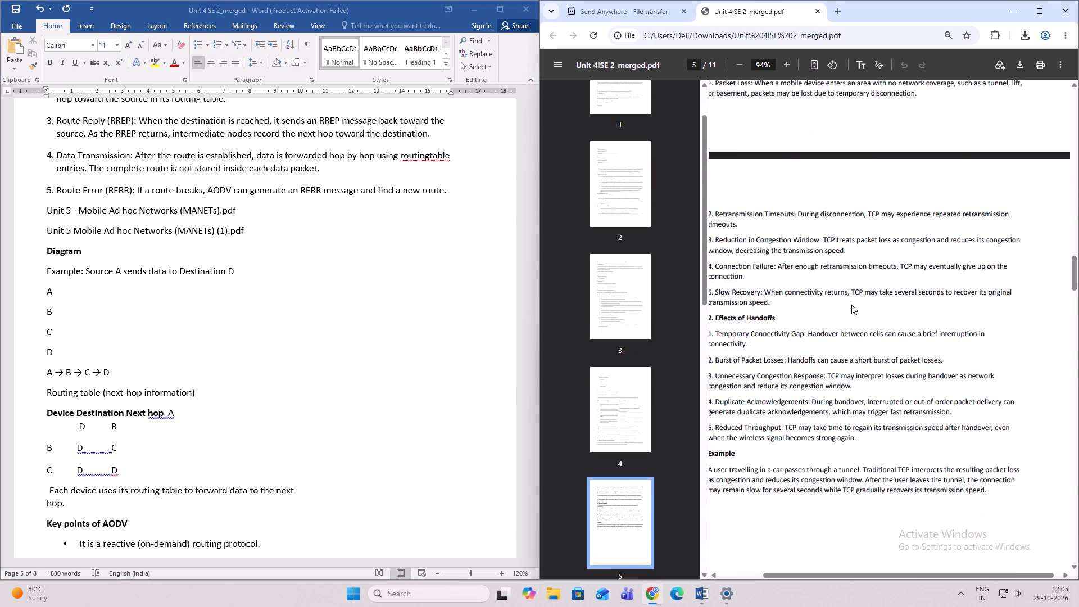
{"action": "scroll", "coordinate": [851, 305], "scroll_direction": "down", "scroll_amount": 7}
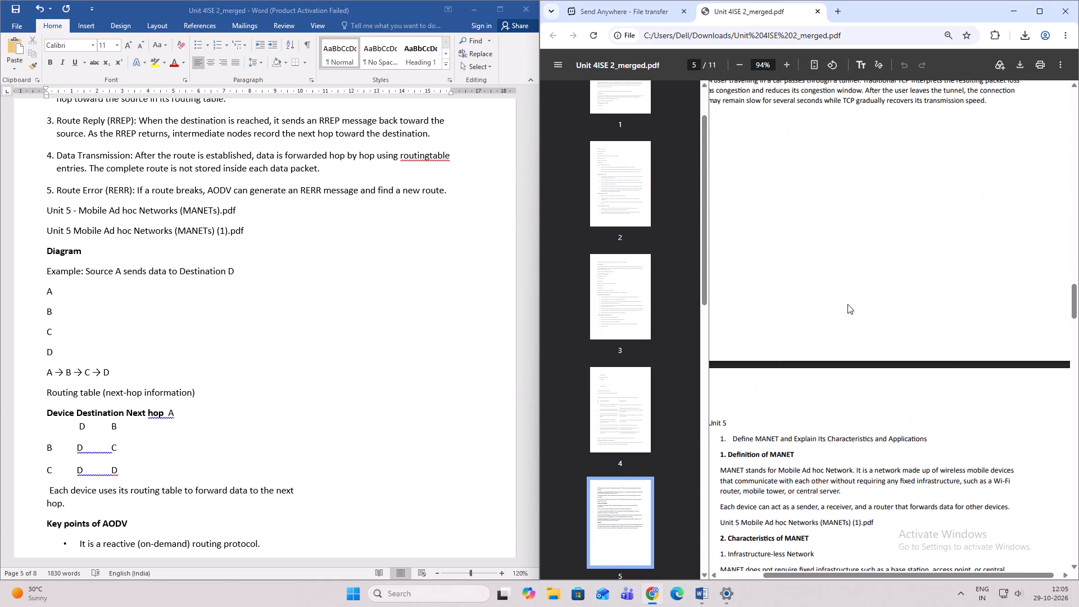
{"action": "scroll", "coordinate": [847, 304], "scroll_direction": "down", "scroll_amount": 11}
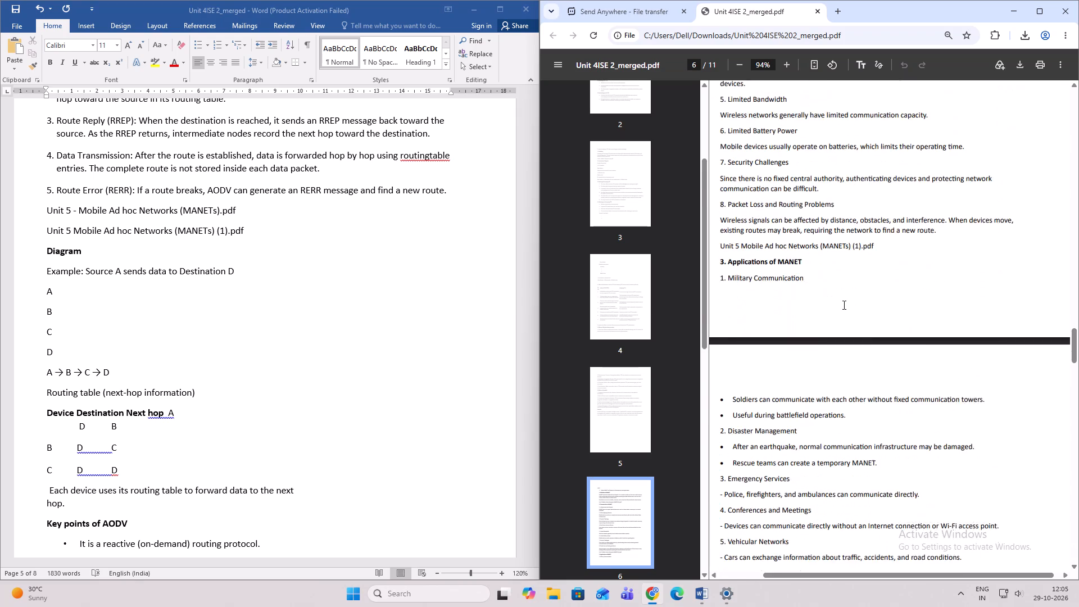
{"action": "scroll", "coordinate": [843, 305], "scroll_direction": "down", "scroll_amount": 7}
{"action": "scroll", "coordinate": [396, 226], "scroll_direction": "up", "scroll_amount": 5}
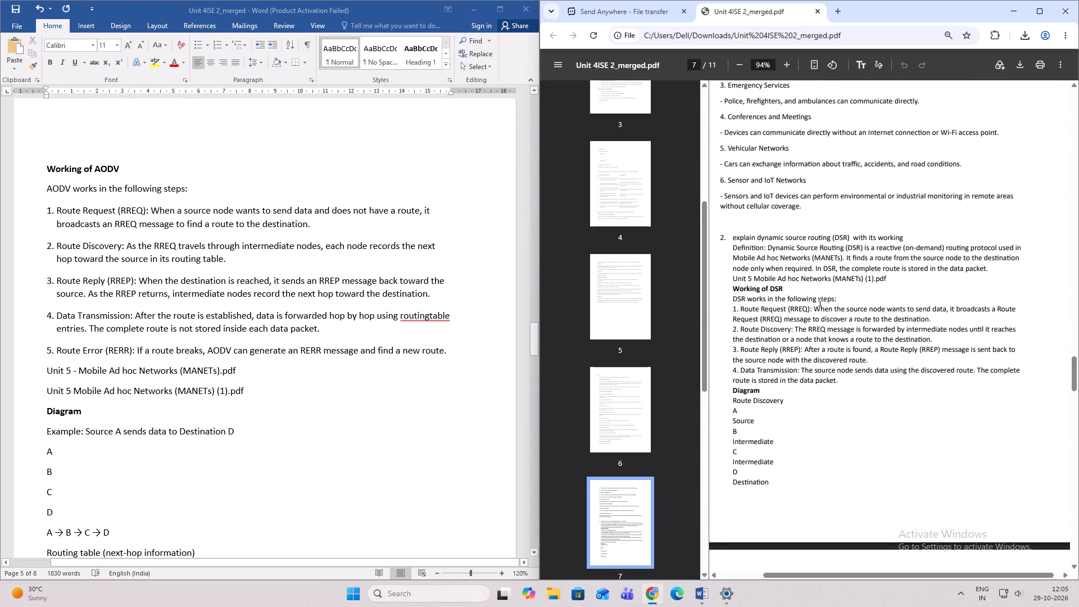
{"action": "scroll", "coordinate": [841, 336], "scroll_direction": "down", "scroll_amount": 4}
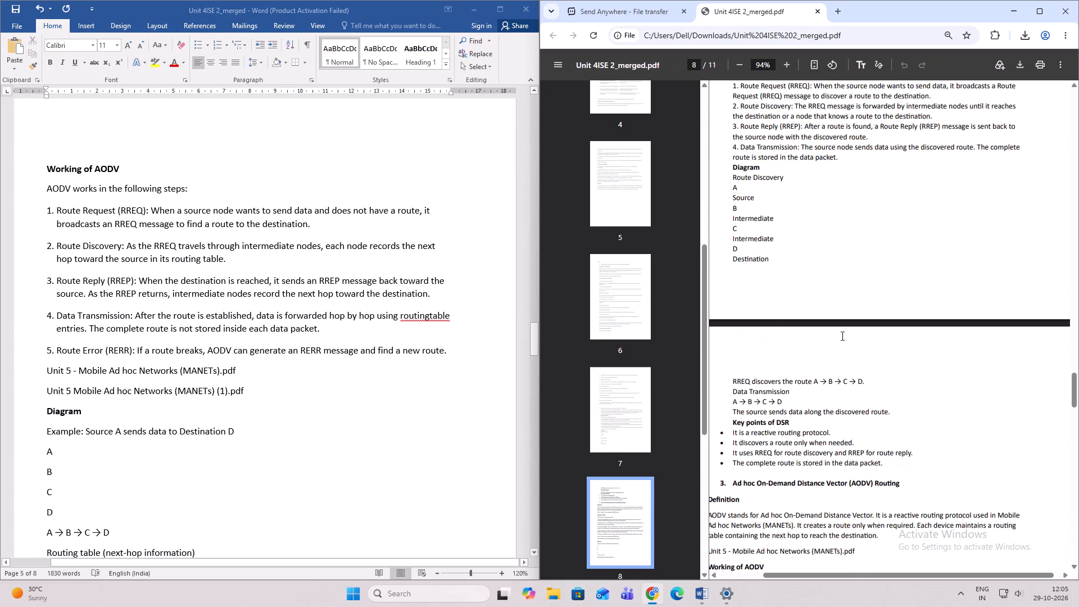
{"action": "scroll", "coordinate": [905, 301], "scroll_direction": "down", "scroll_amount": 3}
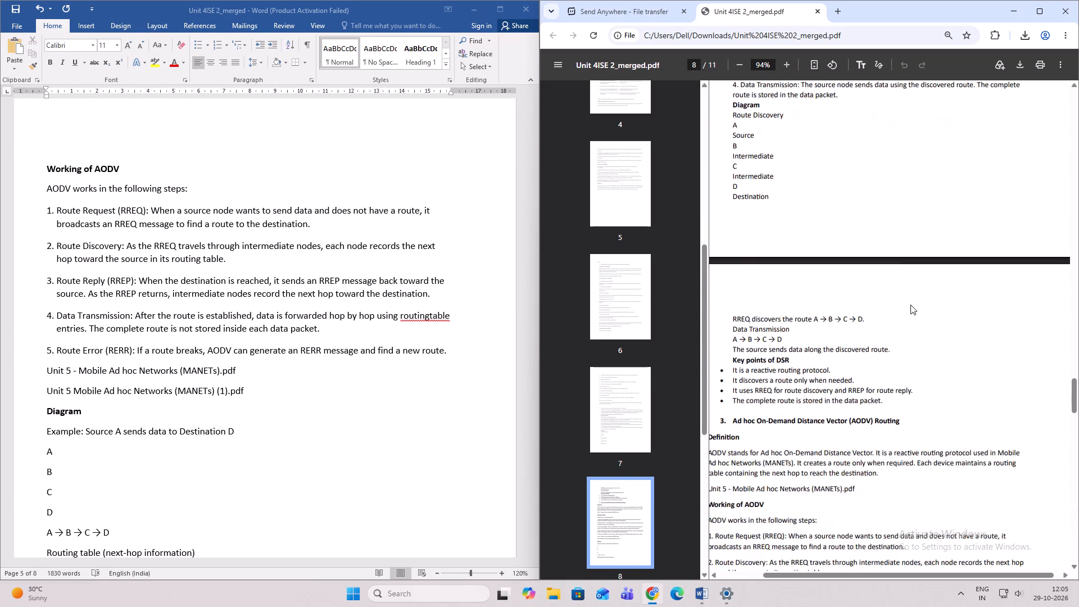
{"action": "scroll", "coordinate": [910, 305], "scroll_direction": "down", "scroll_amount": 1}
Compare the DSR and AODV answers in Word with the PDF, through the AODV diagram and next-hop routing table.
{"action": "scroll", "coordinate": [359, 151], "scroll_direction": "up", "scroll_amount": 14}
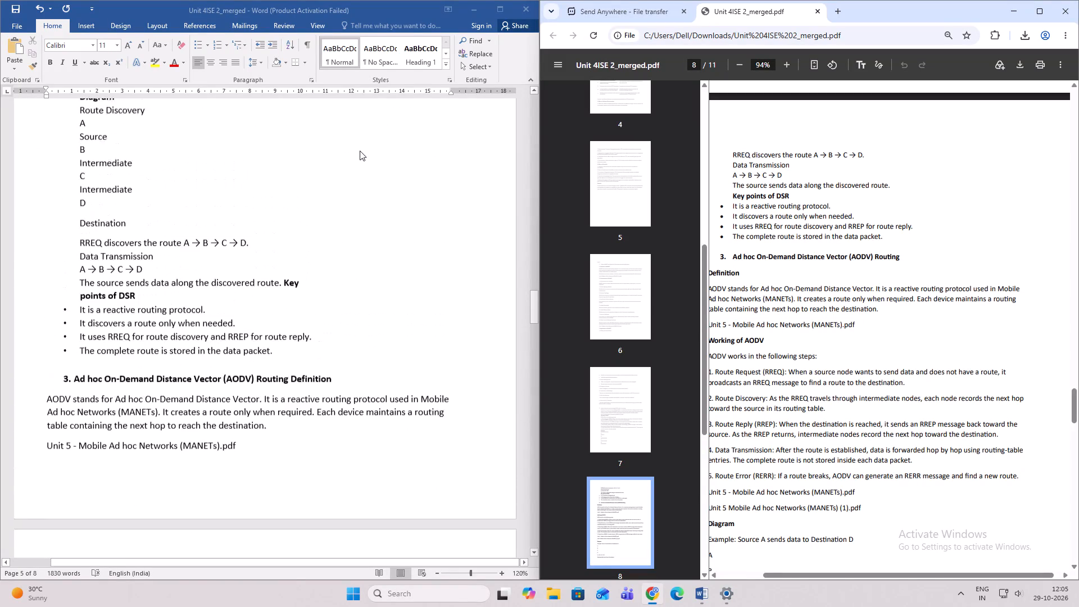
{"action": "scroll", "coordinate": [360, 151], "scroll_direction": "up", "scroll_amount": 2}
{"action": "scroll", "coordinate": [360, 151], "scroll_direction": "down", "scroll_amount": 12}
{"action": "scroll", "coordinate": [448, 197], "scroll_direction": "down", "scroll_amount": 1}
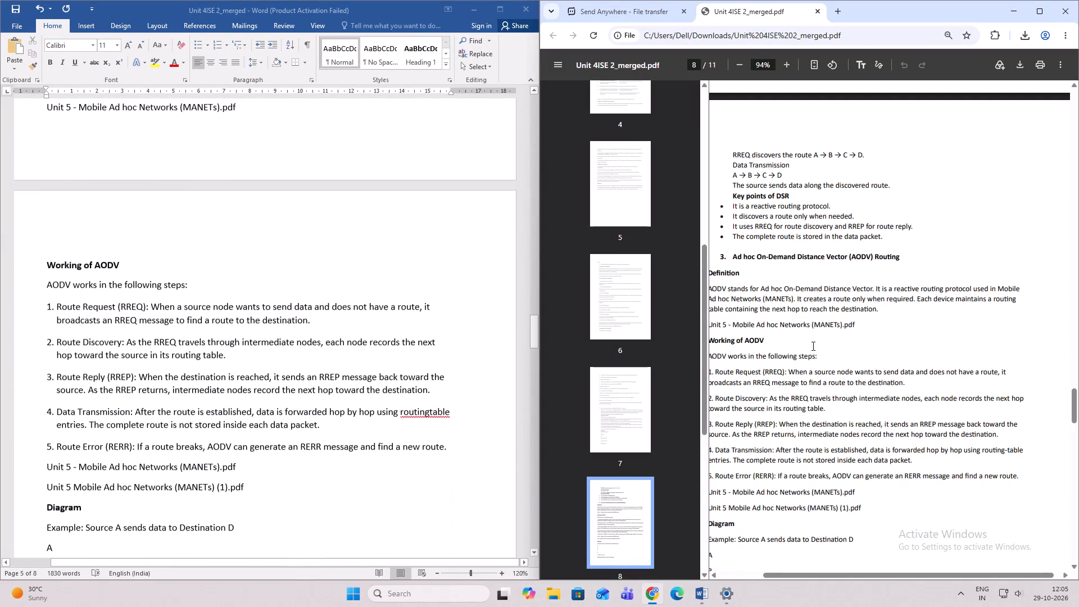
{"action": "scroll", "coordinate": [814, 285], "scroll_direction": "down", "scroll_amount": 2}
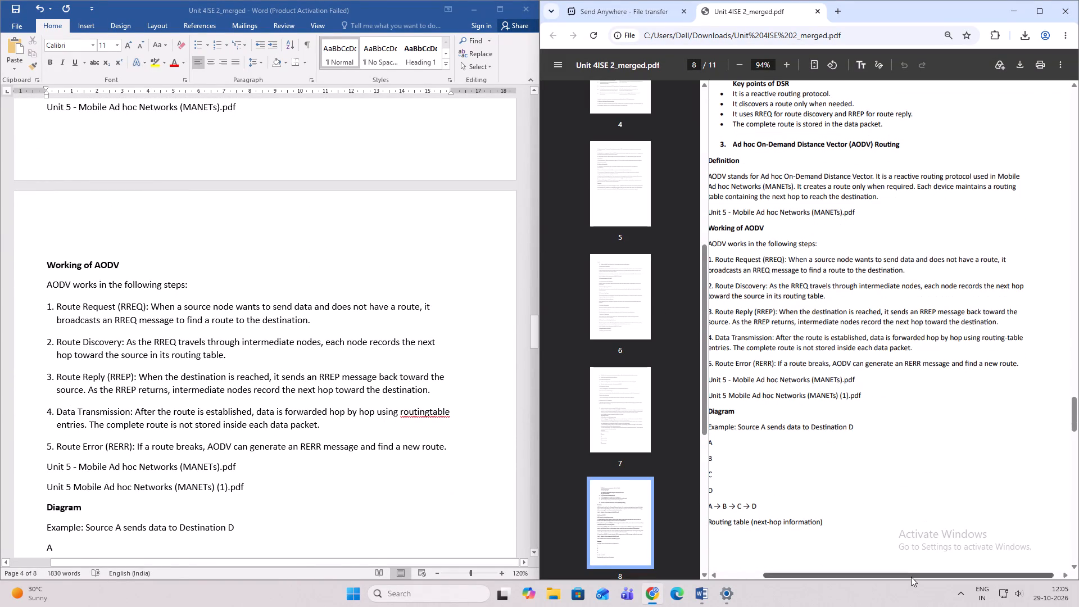
{"action": "left_click", "coordinate": [906, 579]}
{"action": "left_click_drag", "start_coordinate": [905, 576], "coordinate": [890, 578]}
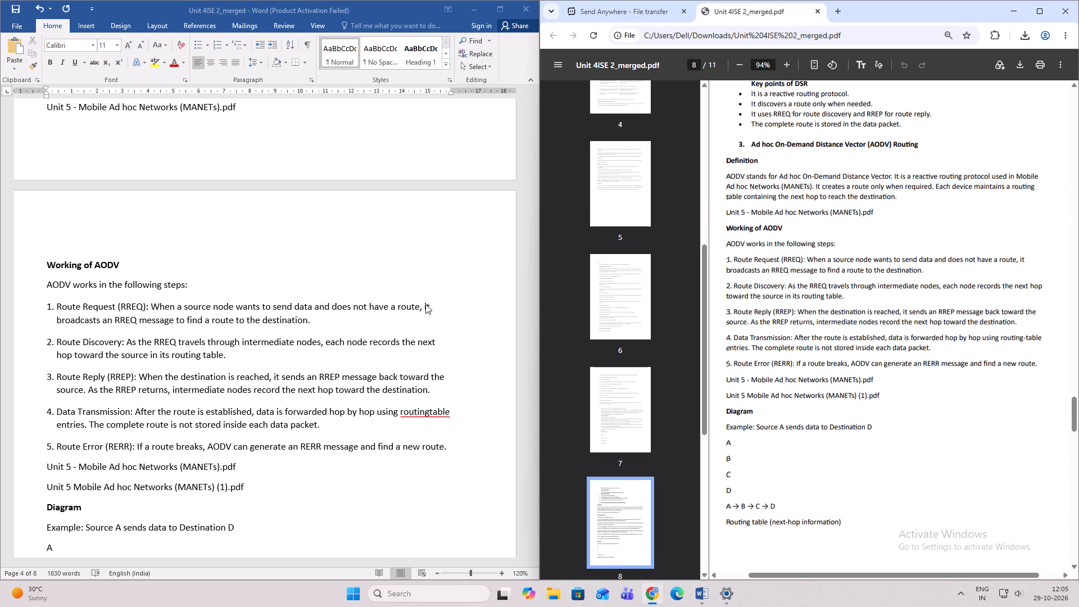
{"action": "scroll", "coordinate": [425, 304], "scroll_direction": "down", "scroll_amount": 6}
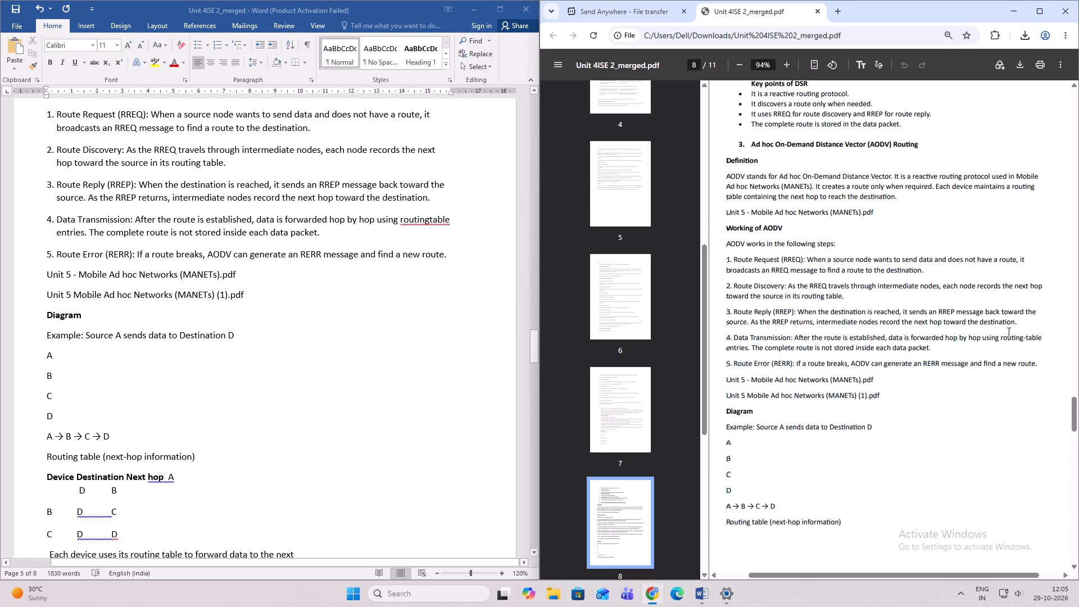
{"action": "scroll", "coordinate": [1008, 332], "scroll_direction": "down", "scroll_amount": 4}
{"action": "scroll", "coordinate": [432, 297], "scroll_direction": "down", "scroll_amount": 3}
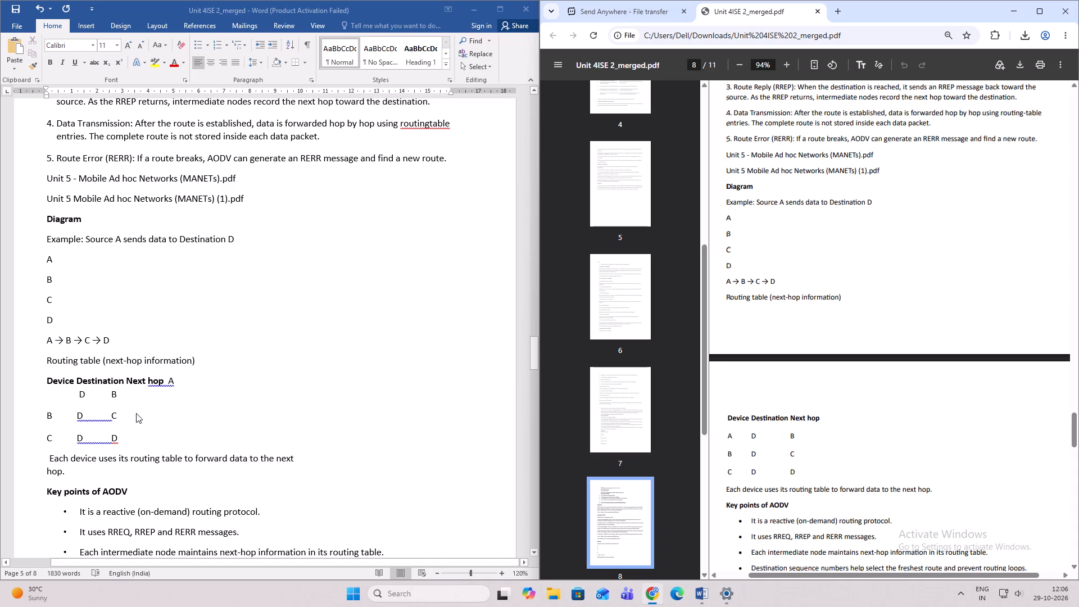
In Word, move the stray "A" after the "Device Destination Next hop" heading onto the line below, beginning the "D B" row.
{"action": "left_click", "coordinate": [171, 380]}
{"action": "left_click", "coordinate": [167, 380]}
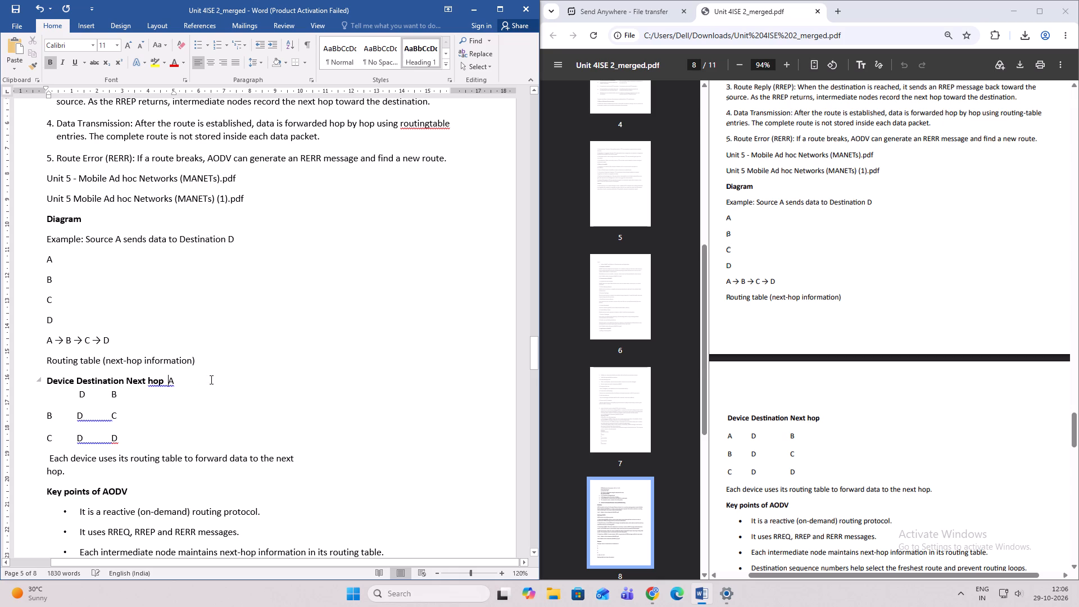
{"action": "key", "text": "Return"}
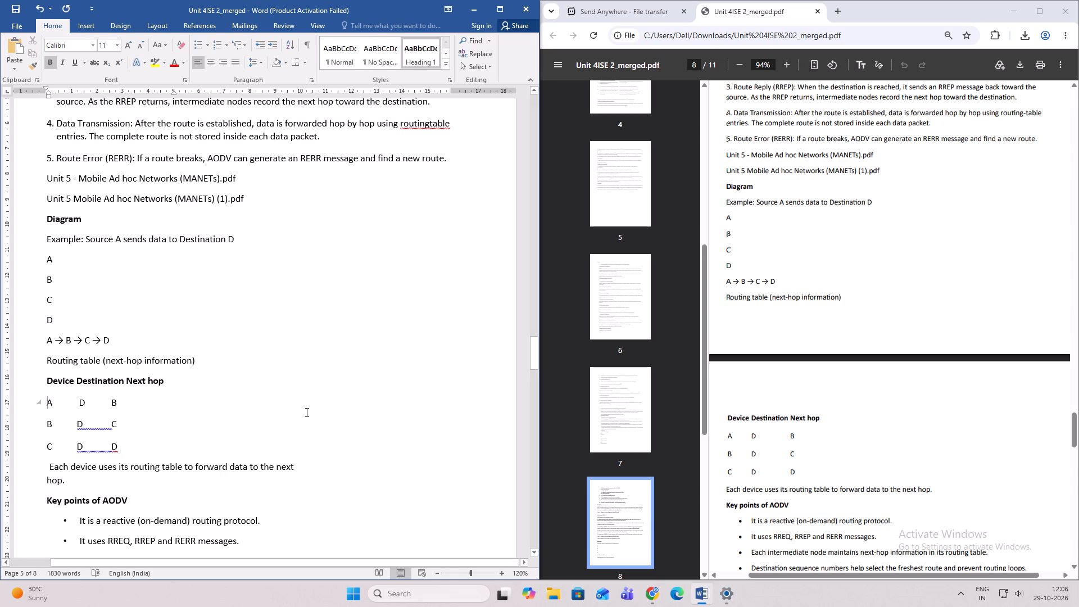
{"action": "left_click", "coordinate": [306, 412]}
Examine the rest of the AODV notes and the DSR, AODV and DSDV comparison table against the PDF.
{"action": "scroll", "coordinate": [421, 436], "scroll_direction": "down", "scroll_amount": 3}
{"action": "scroll", "coordinate": [397, 244], "scroll_direction": "down", "scroll_amount": 4}
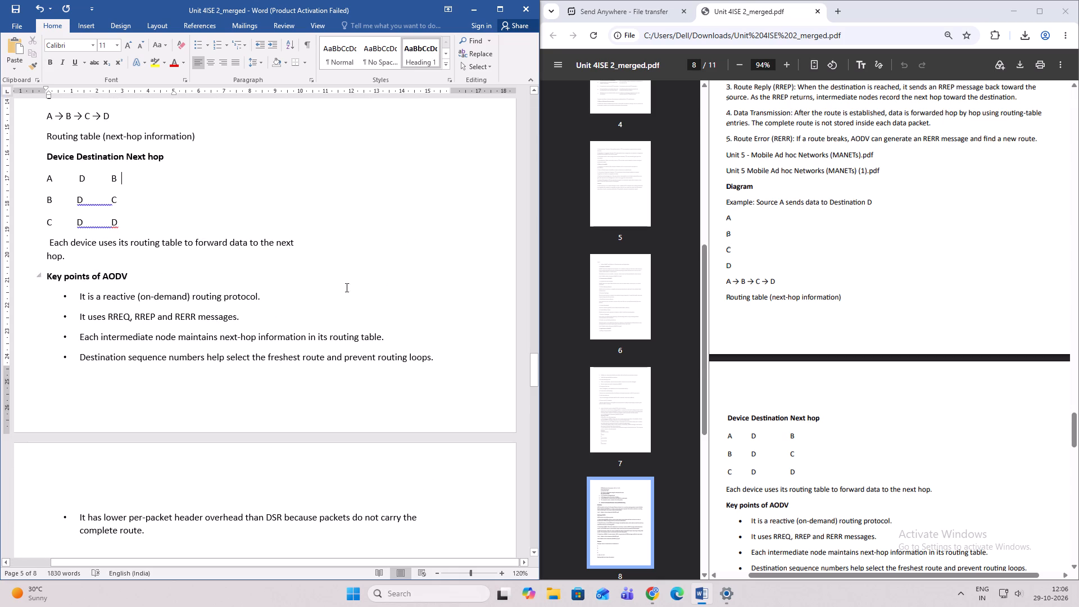
{"action": "scroll", "coordinate": [343, 351], "scroll_direction": "down", "scroll_amount": 6}
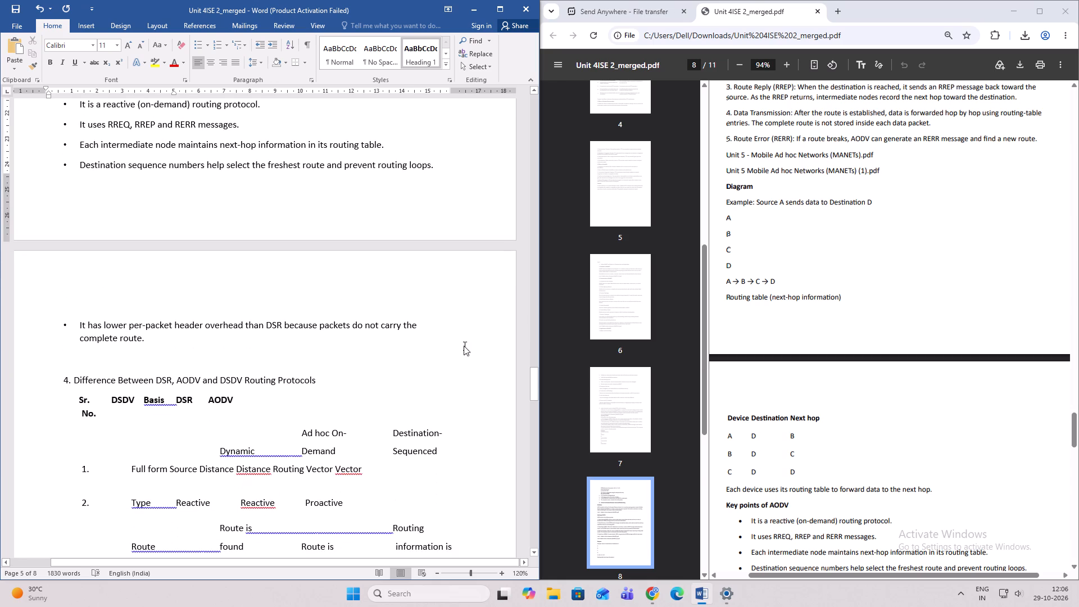
{"action": "scroll", "coordinate": [1021, 232], "scroll_direction": "down", "scroll_amount": 9}
{"action": "scroll", "coordinate": [407, 375], "scroll_direction": "down", "scroll_amount": 3}
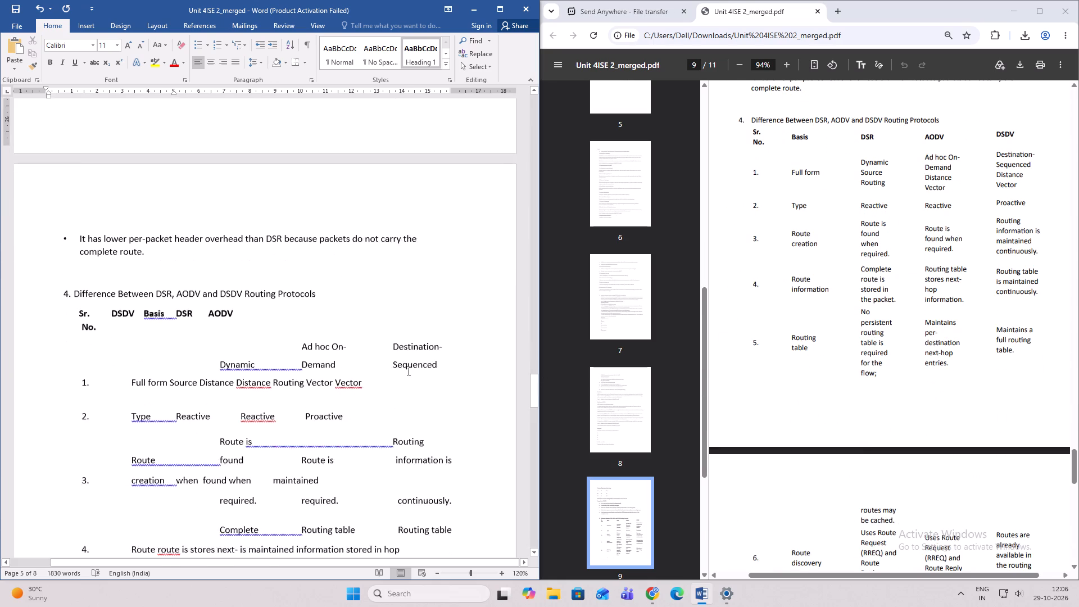
{"action": "scroll", "coordinate": [408, 369], "scroll_direction": "down", "scroll_amount": 3}
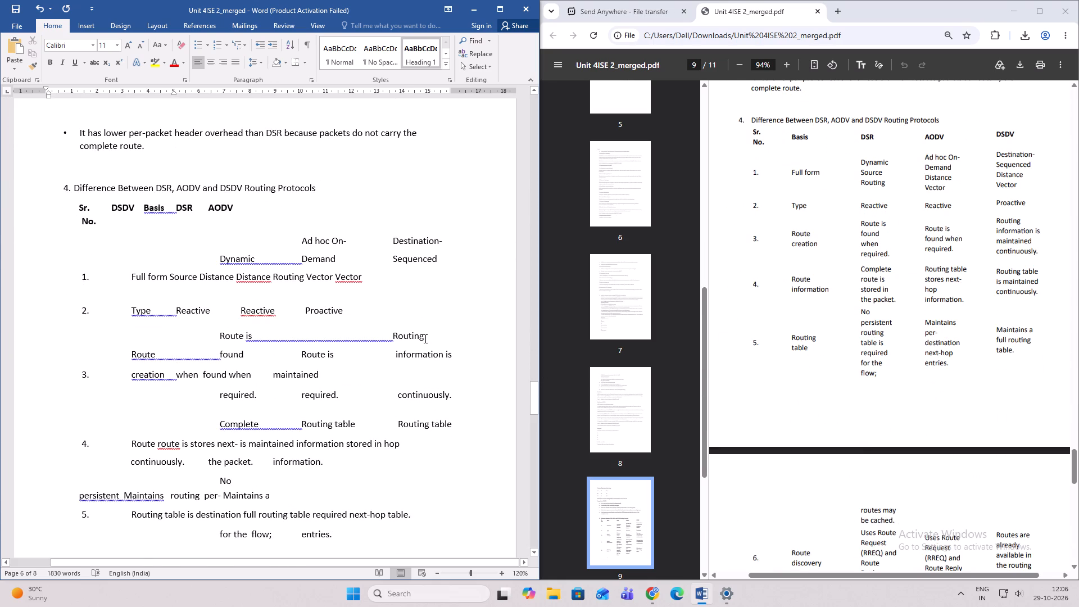
{"action": "scroll", "coordinate": [423, 339], "scroll_direction": "down", "scroll_amount": 2}
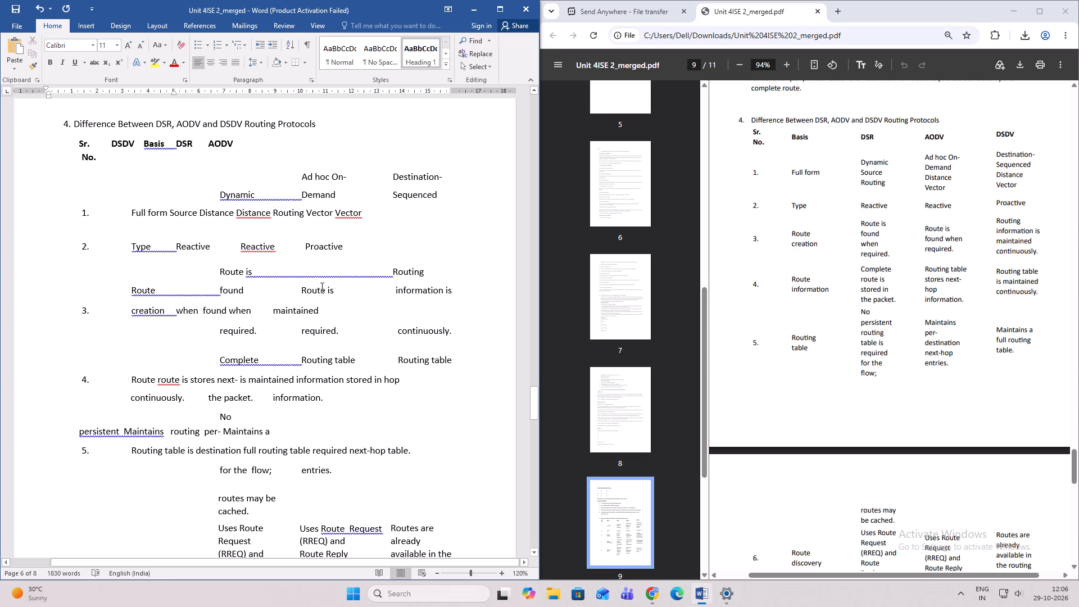
{"action": "scroll", "coordinate": [137, 191], "scroll_direction": "down", "scroll_amount": 3}
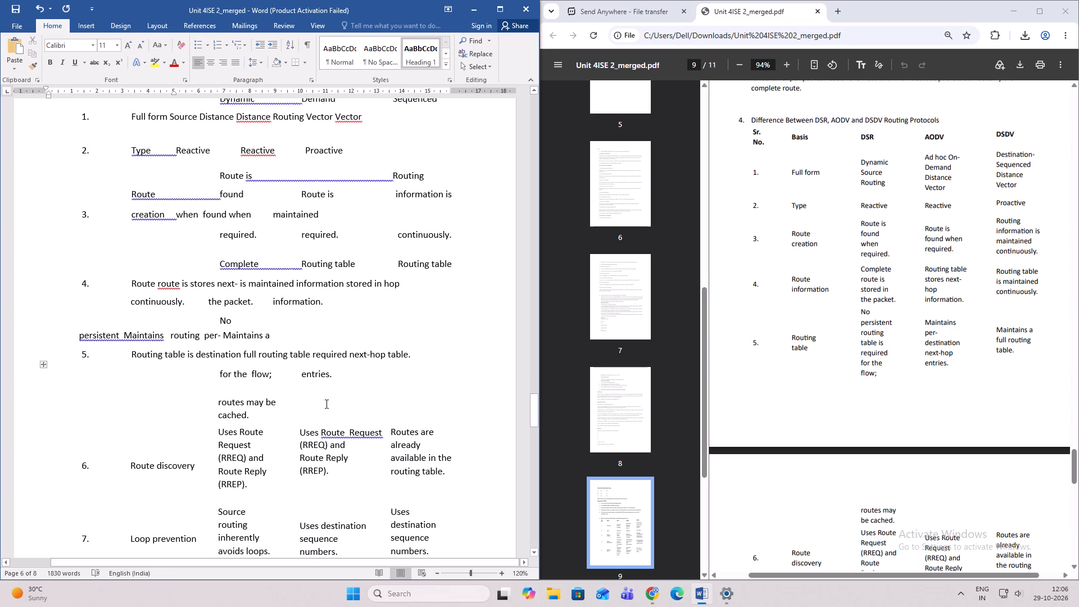
{"action": "scroll", "coordinate": [351, 397], "scroll_direction": "up", "scroll_amount": 3}
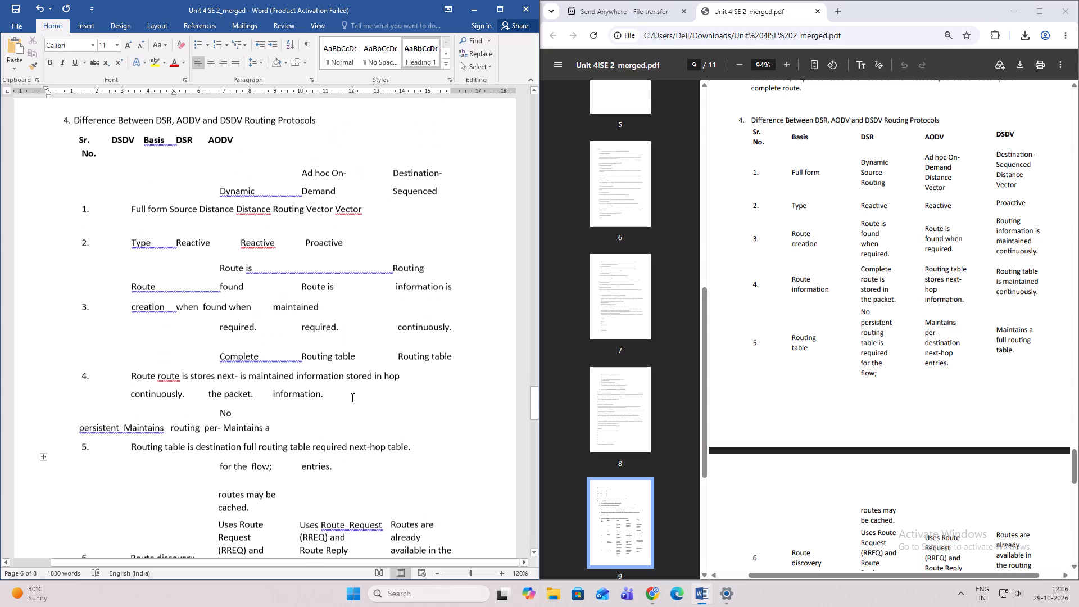
{"action": "scroll", "coordinate": [348, 392], "scroll_direction": "up", "scroll_amount": 2}
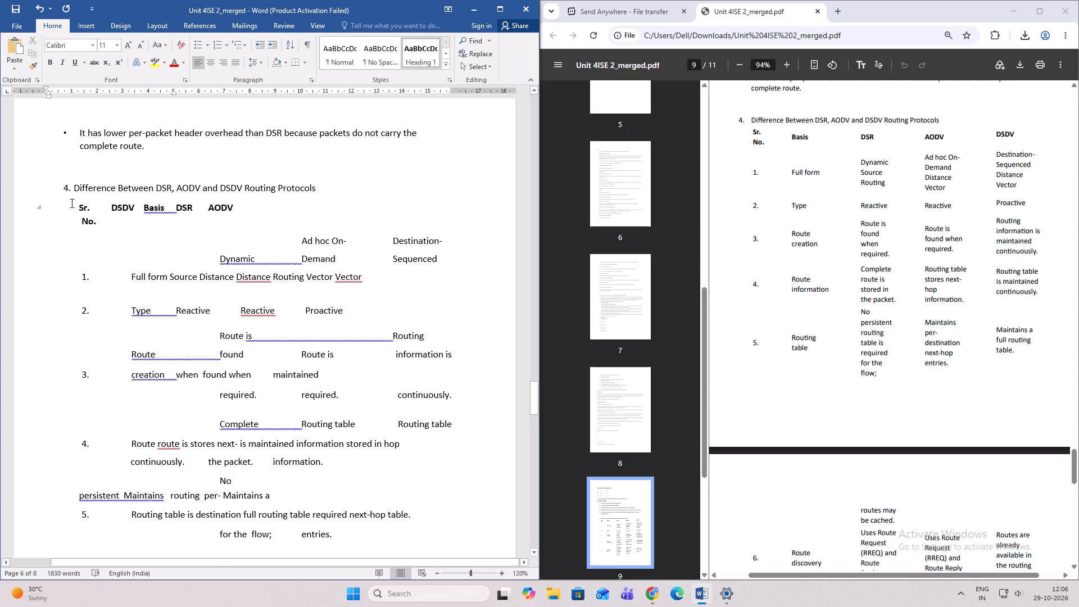
Select the garbled DSR, AODV and DSDV comparison table in Word, from the "Sr. No." heading through row 10.
{"action": "left_click_drag", "start_coordinate": [78, 201], "coordinate": [129, 290]}
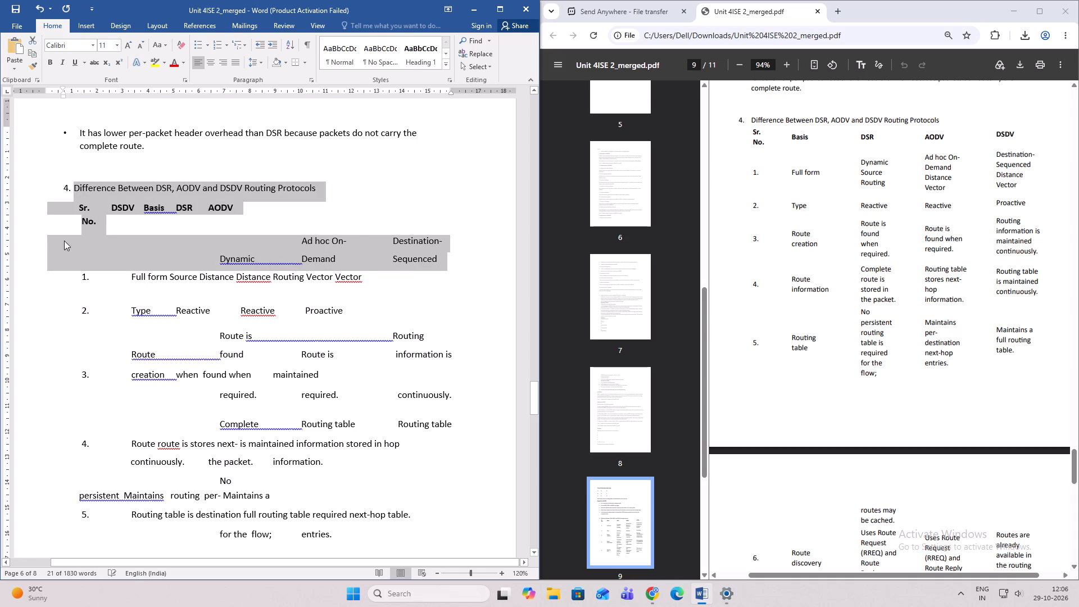
{"action": "left_click", "coordinate": [64, 241]}
{"action": "left_click_drag", "start_coordinate": [78, 208], "coordinate": [261, 565]}
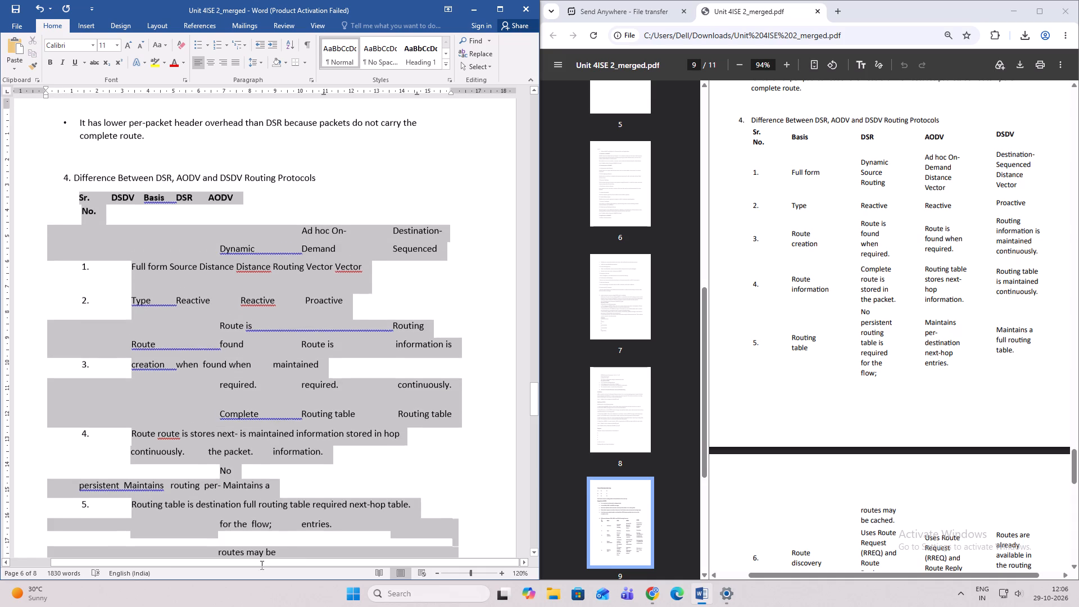
{"action": "left_click_drag", "start_coordinate": [261, 565], "coordinate": [293, 529]}
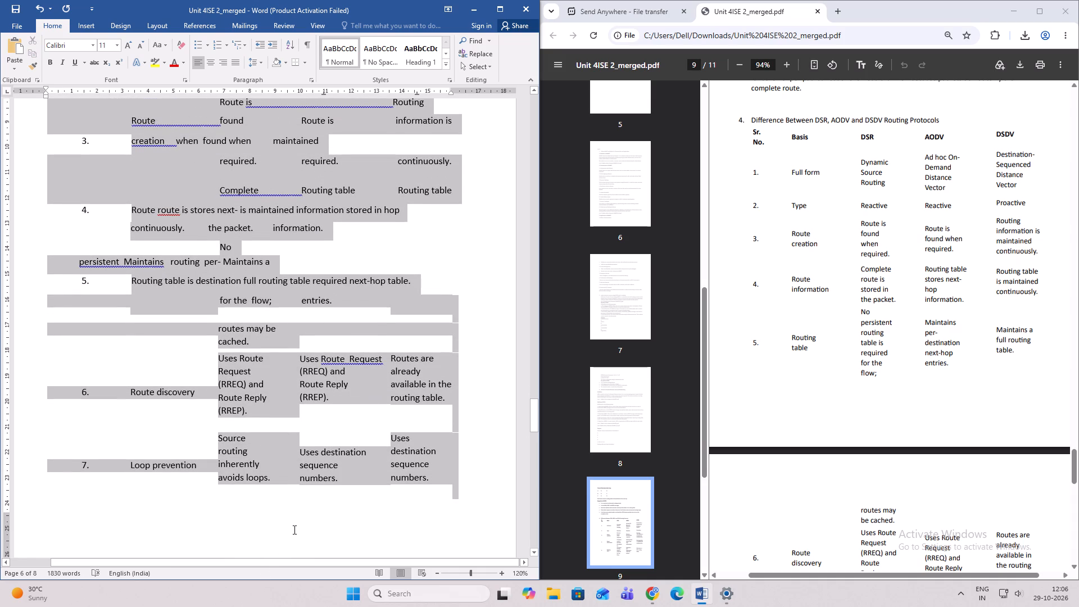
{"action": "left_click_drag", "start_coordinate": [293, 529], "coordinate": [333, 514]}
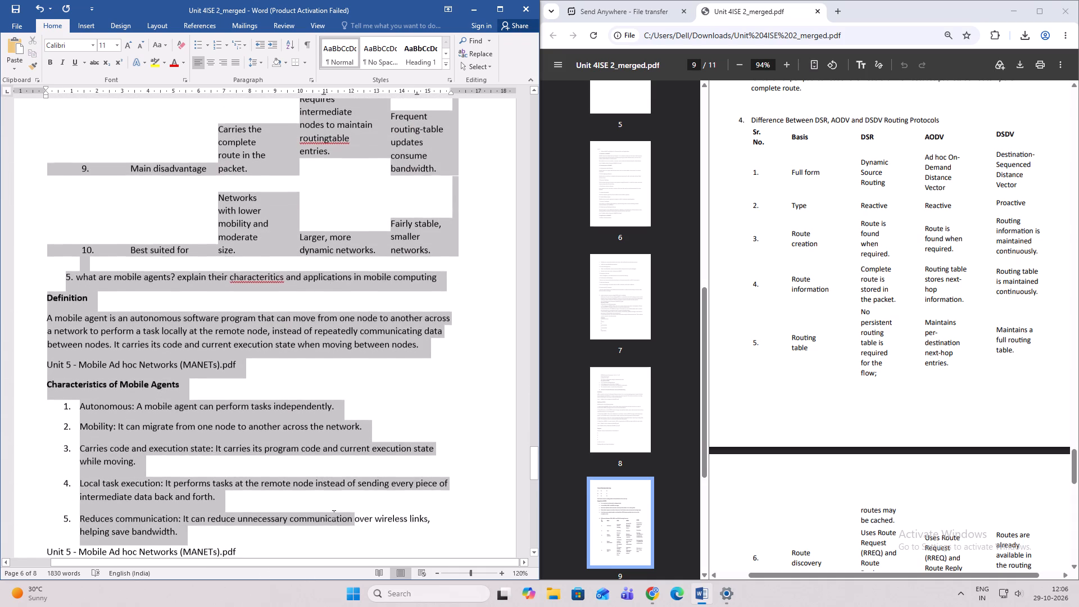
{"action": "left_click_drag", "start_coordinate": [333, 514], "coordinate": [442, 248]}
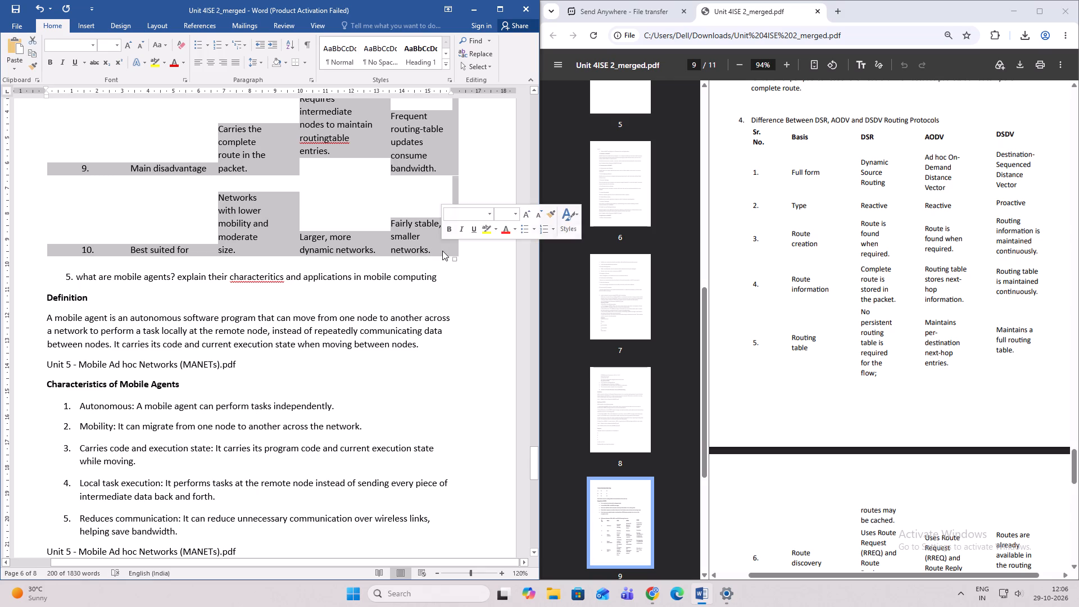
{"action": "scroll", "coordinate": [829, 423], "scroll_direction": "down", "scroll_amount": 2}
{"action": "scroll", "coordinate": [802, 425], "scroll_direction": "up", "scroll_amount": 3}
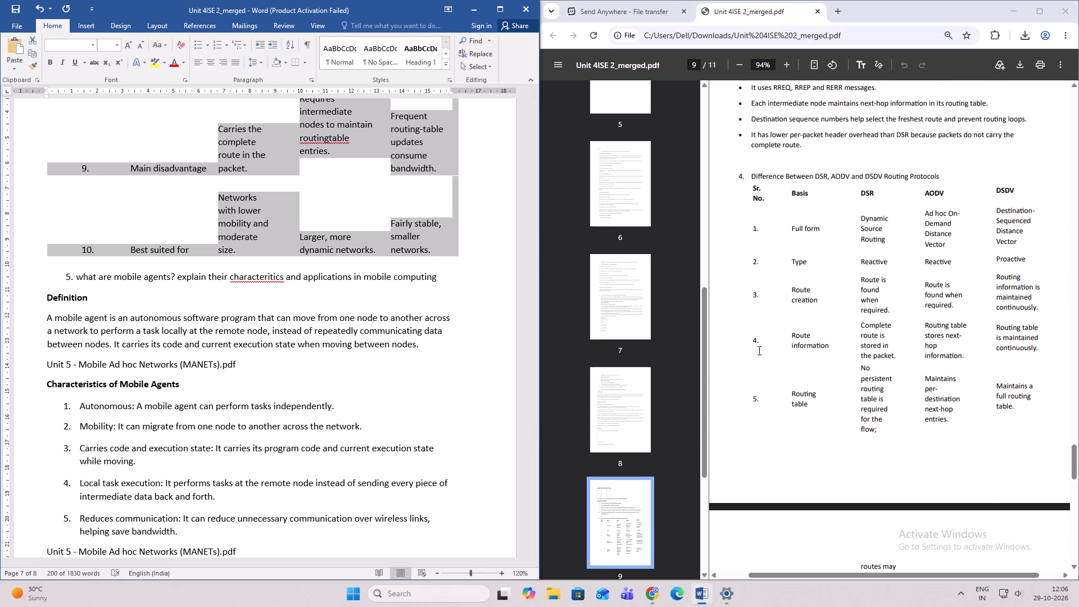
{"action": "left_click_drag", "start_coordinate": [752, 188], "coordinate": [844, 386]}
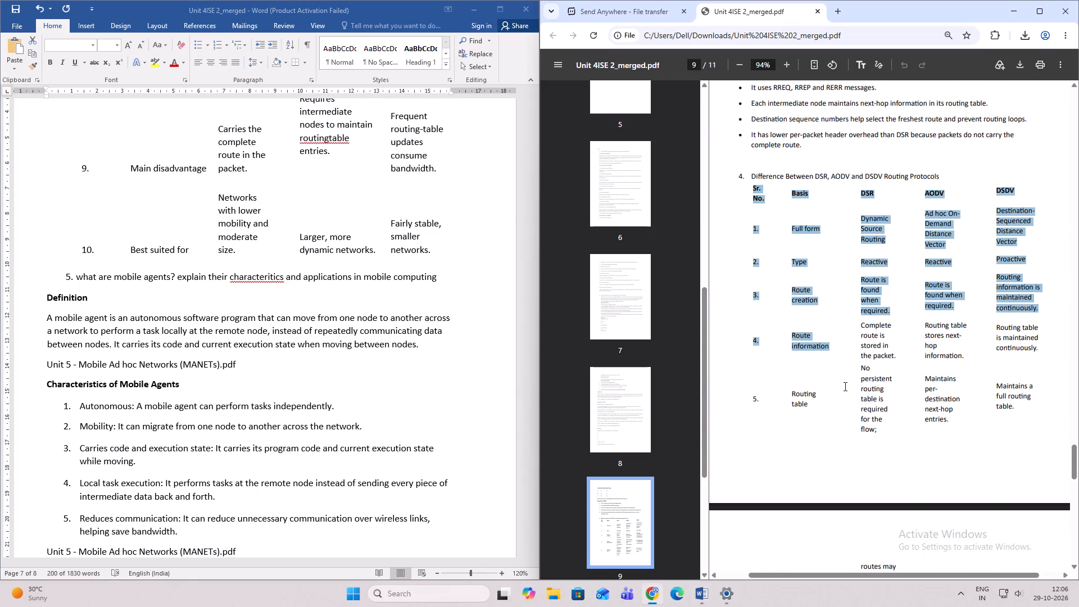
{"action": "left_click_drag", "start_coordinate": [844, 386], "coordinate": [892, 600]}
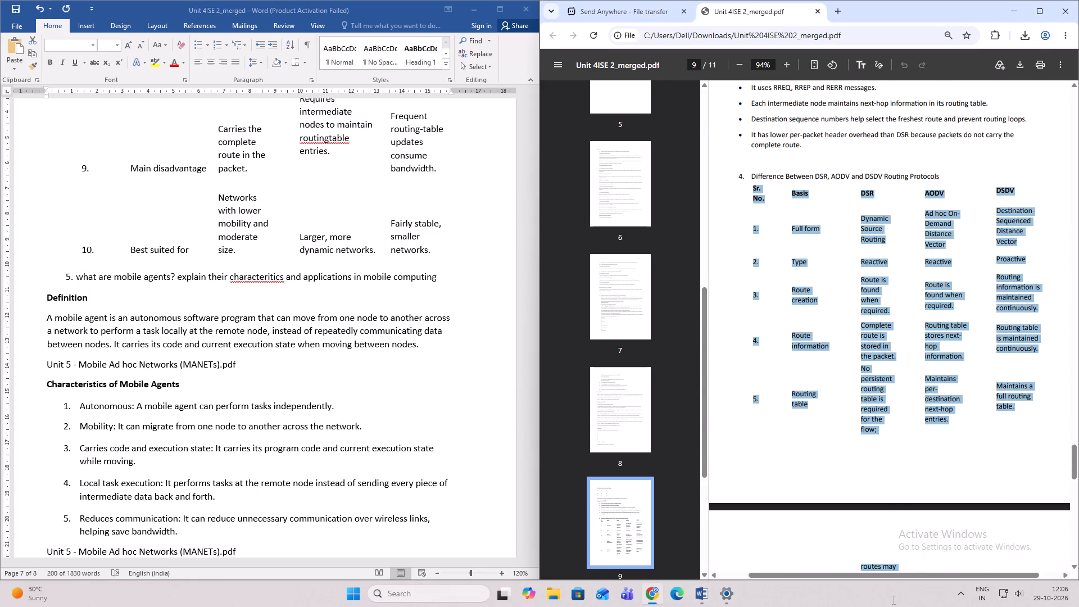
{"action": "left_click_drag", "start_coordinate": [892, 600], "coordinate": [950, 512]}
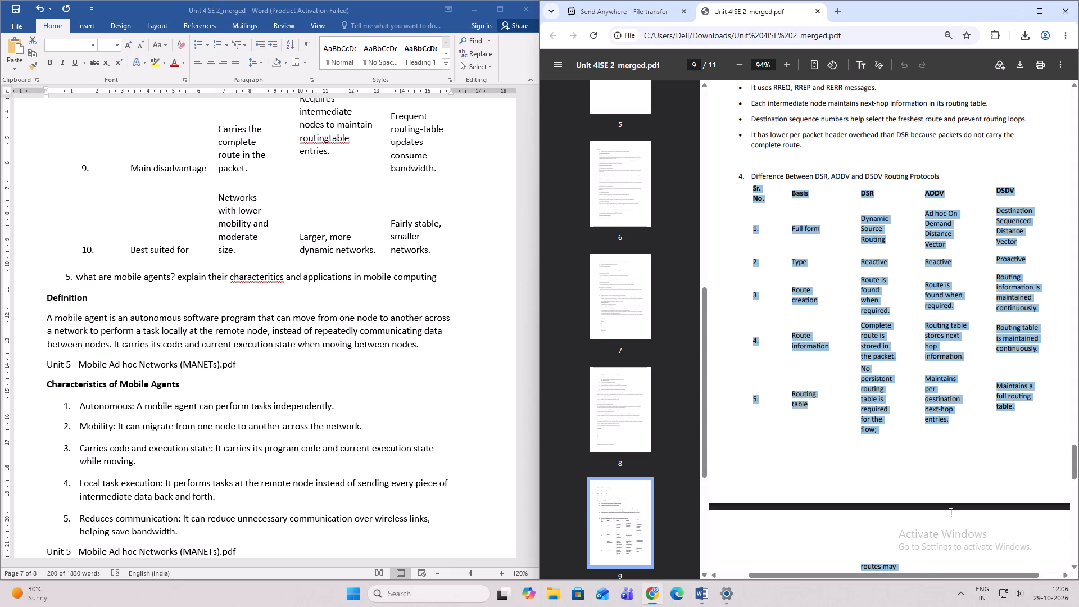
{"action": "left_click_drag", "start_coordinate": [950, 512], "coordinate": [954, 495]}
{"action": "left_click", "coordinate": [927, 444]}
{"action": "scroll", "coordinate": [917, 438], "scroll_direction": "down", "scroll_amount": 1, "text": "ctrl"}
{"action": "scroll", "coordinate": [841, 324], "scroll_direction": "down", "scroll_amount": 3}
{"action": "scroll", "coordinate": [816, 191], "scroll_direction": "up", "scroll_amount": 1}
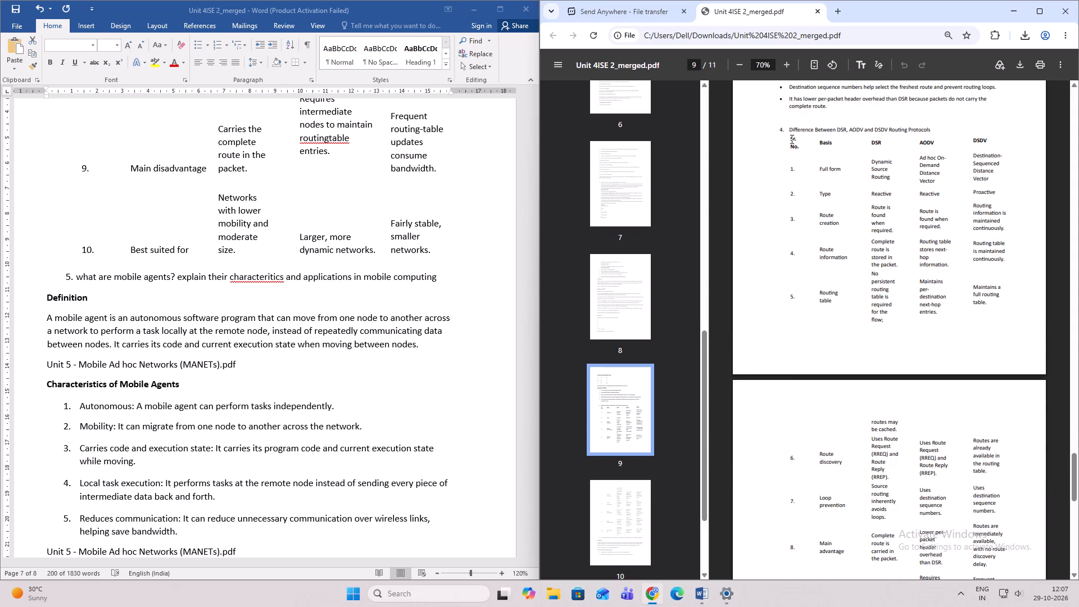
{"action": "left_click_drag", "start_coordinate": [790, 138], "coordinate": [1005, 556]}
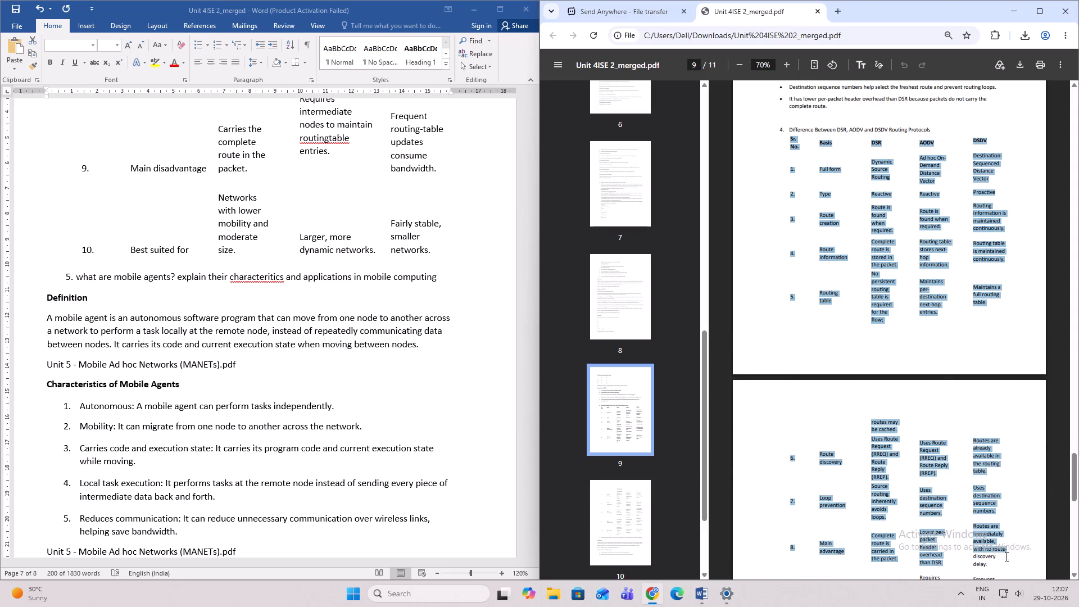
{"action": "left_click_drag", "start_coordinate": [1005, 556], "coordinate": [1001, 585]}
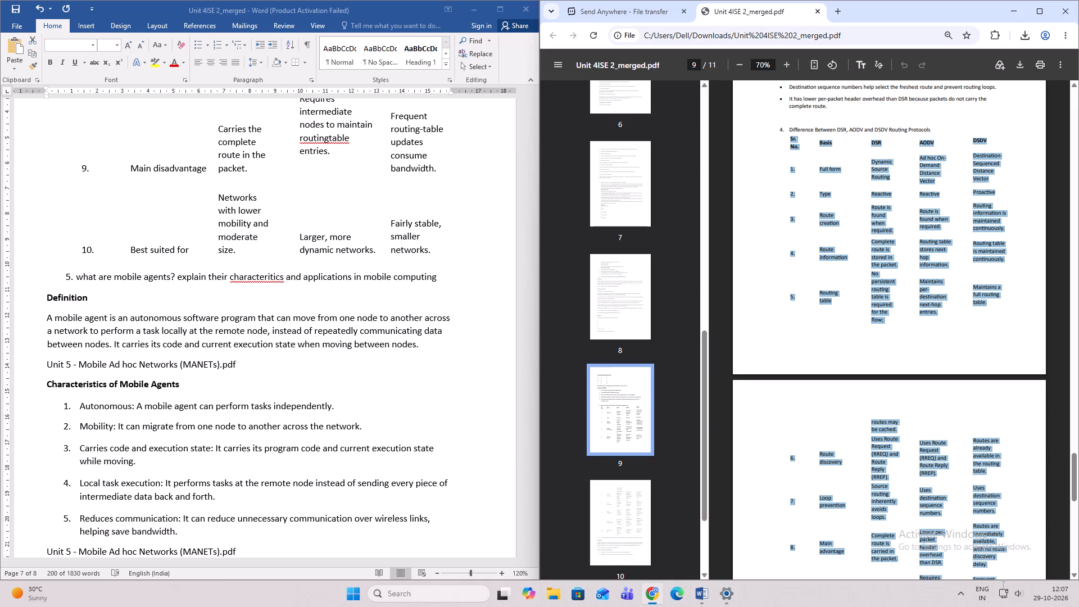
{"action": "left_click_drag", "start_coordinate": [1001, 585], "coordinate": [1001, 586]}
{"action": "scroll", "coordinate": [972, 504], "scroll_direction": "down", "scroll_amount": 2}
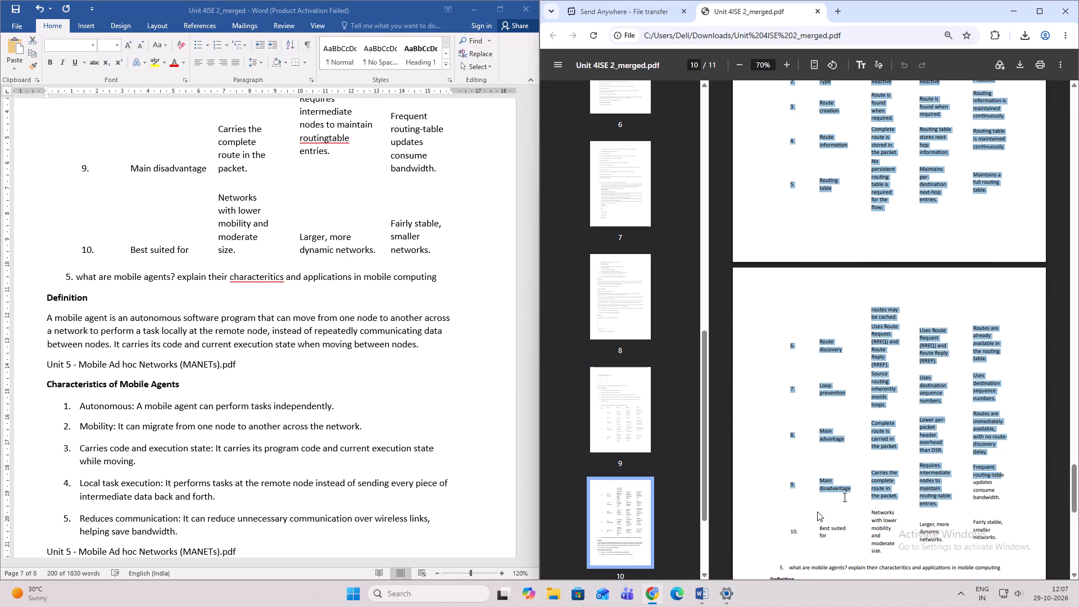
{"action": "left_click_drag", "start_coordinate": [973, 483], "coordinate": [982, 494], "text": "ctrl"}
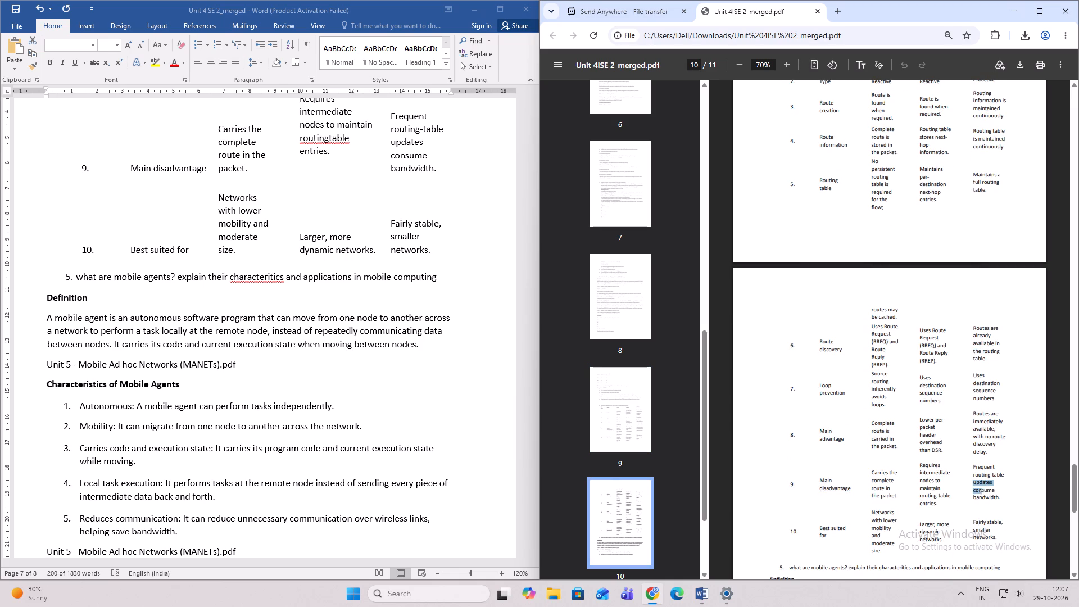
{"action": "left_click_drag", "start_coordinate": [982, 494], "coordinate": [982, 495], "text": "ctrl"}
Copy the whole DSR, AODV and DSDV comparison table from the PDF in Chrome, from "Sr. No." through row 10.
{"action": "scroll", "coordinate": [890, 542], "scroll_direction": "down", "scroll_amount": 1, "text": "ctrl"}
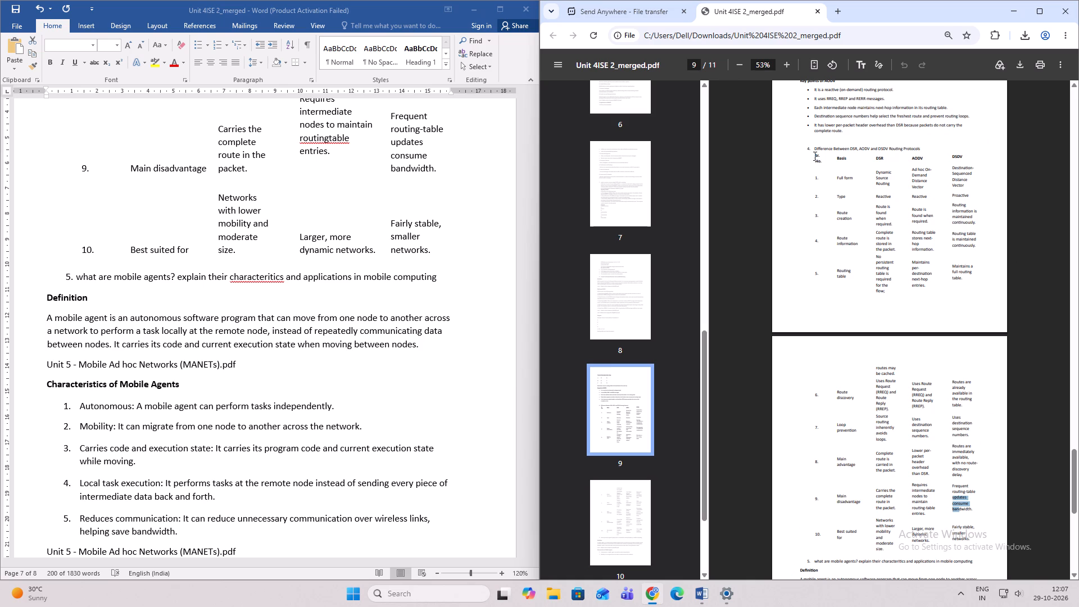
{"action": "left_click_drag", "start_coordinate": [814, 156], "coordinate": [953, 531]}
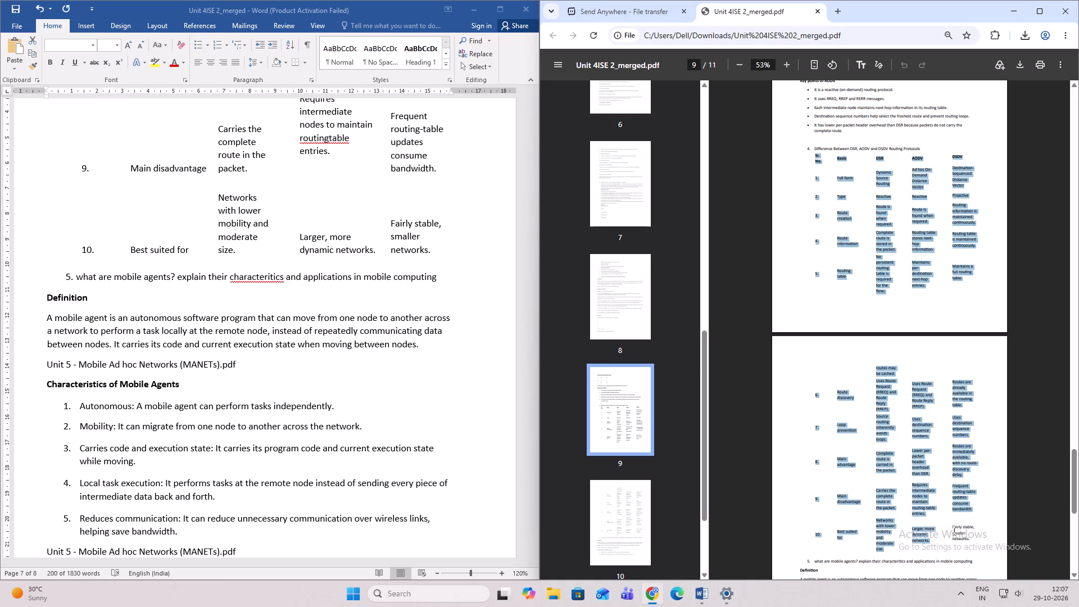
{"action": "left_click_drag", "start_coordinate": [953, 531], "coordinate": [983, 550]}
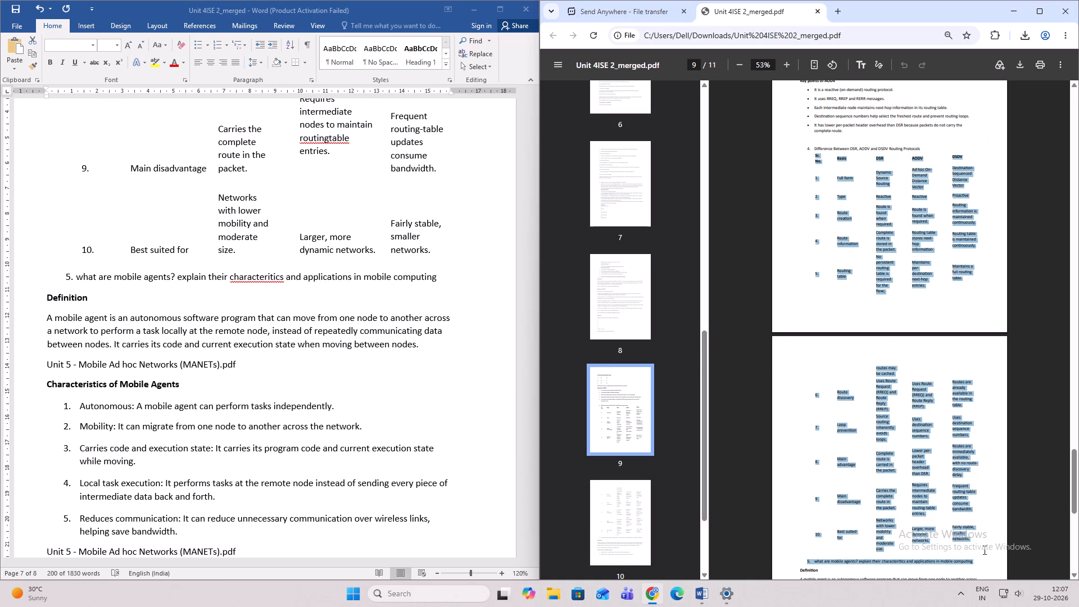
{"action": "left_click_drag", "start_coordinate": [983, 550], "coordinate": [972, 551]}
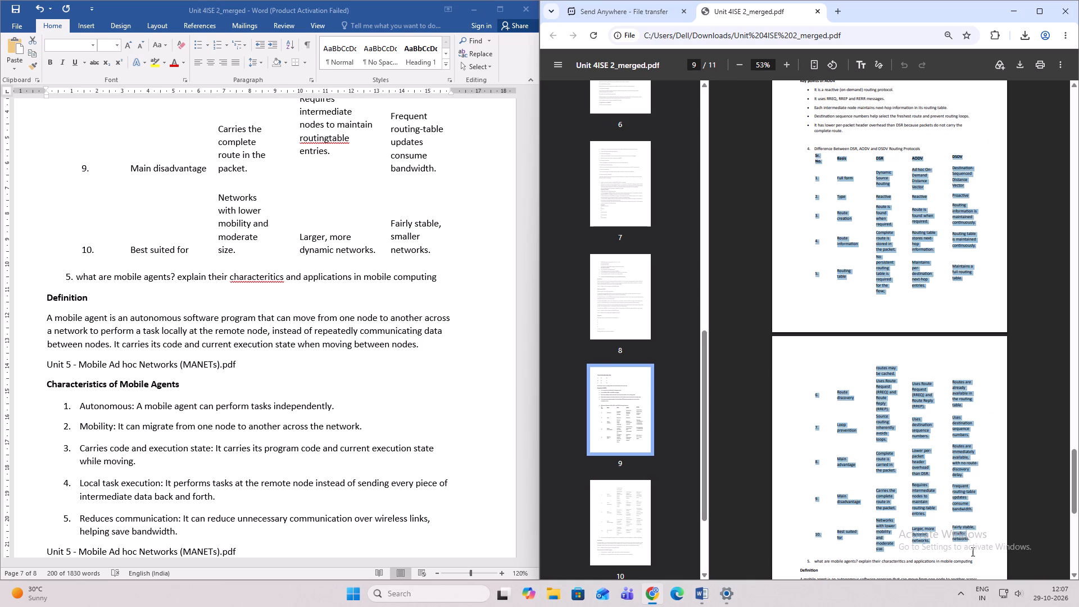
{"action": "left_click_drag", "start_coordinate": [972, 551], "coordinate": [972, 552]}
{"action": "key", "text": "ctrl+c"}
In Word, replace the selected garbled DSR, AODV and DSDV comparison table with the copied PDF text, keeping source formatting.
{"action": "scroll", "coordinate": [314, 223], "scroll_direction": "up", "scroll_amount": 6}
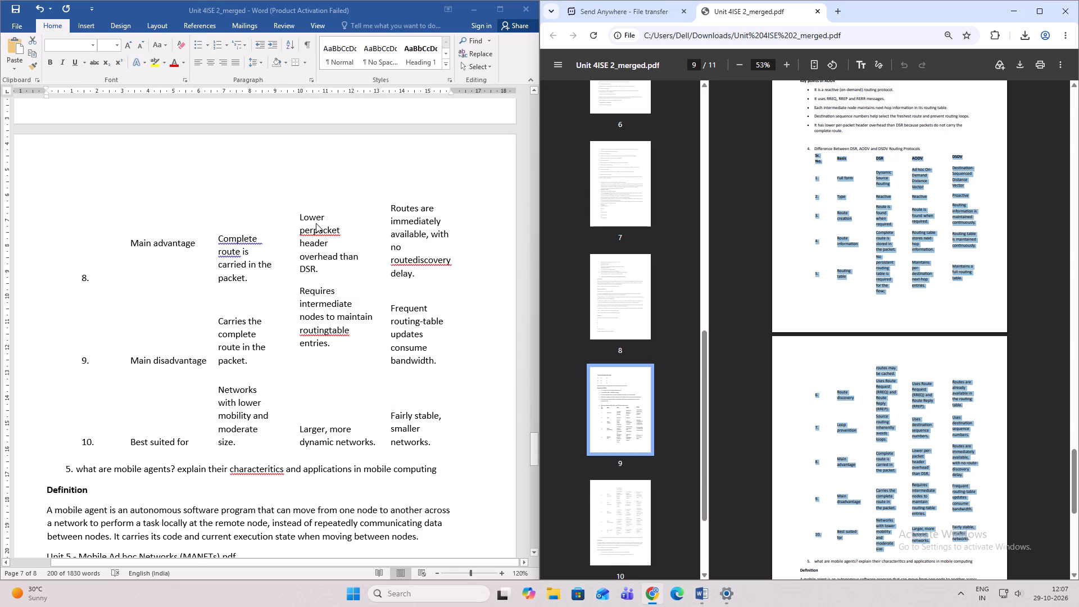
{"action": "left_click", "coordinate": [434, 445]}
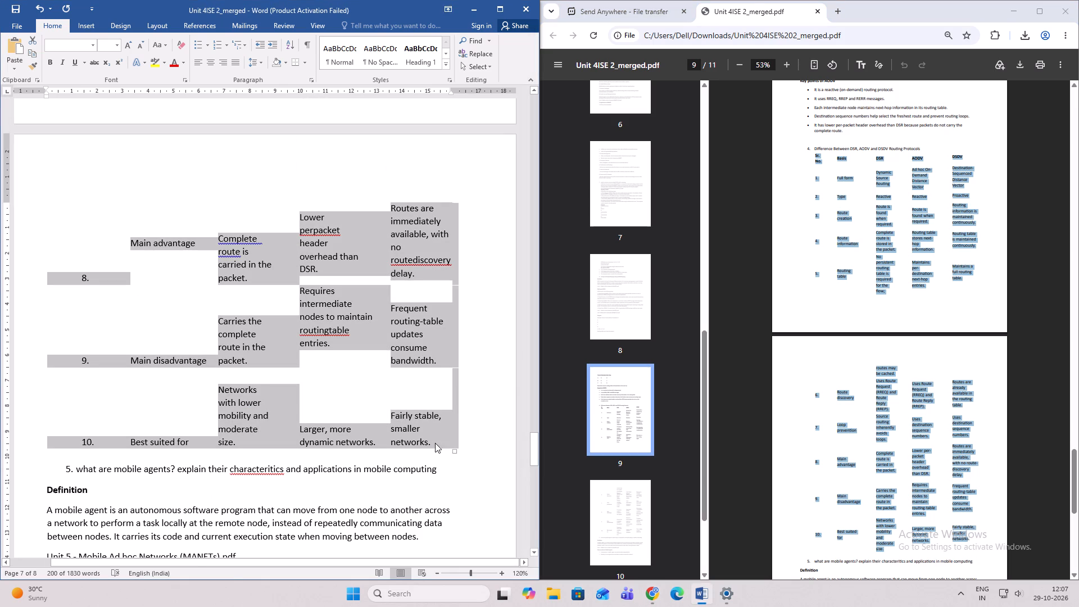
{"action": "right_click", "coordinate": [444, 423]}
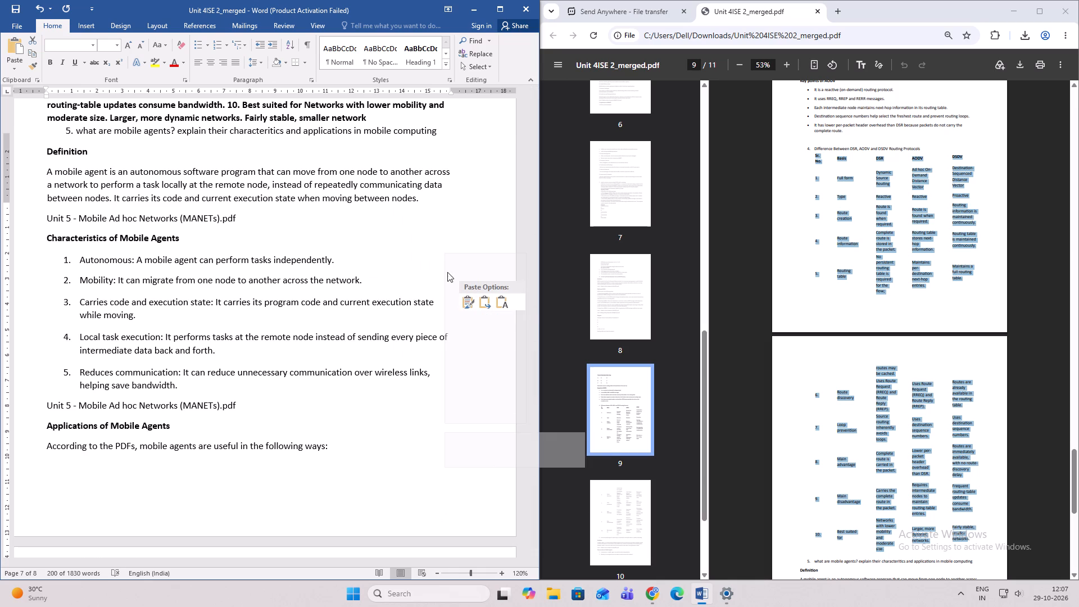
{"action": "scroll", "coordinate": [411, 238], "scroll_direction": "up", "scroll_amount": 5}
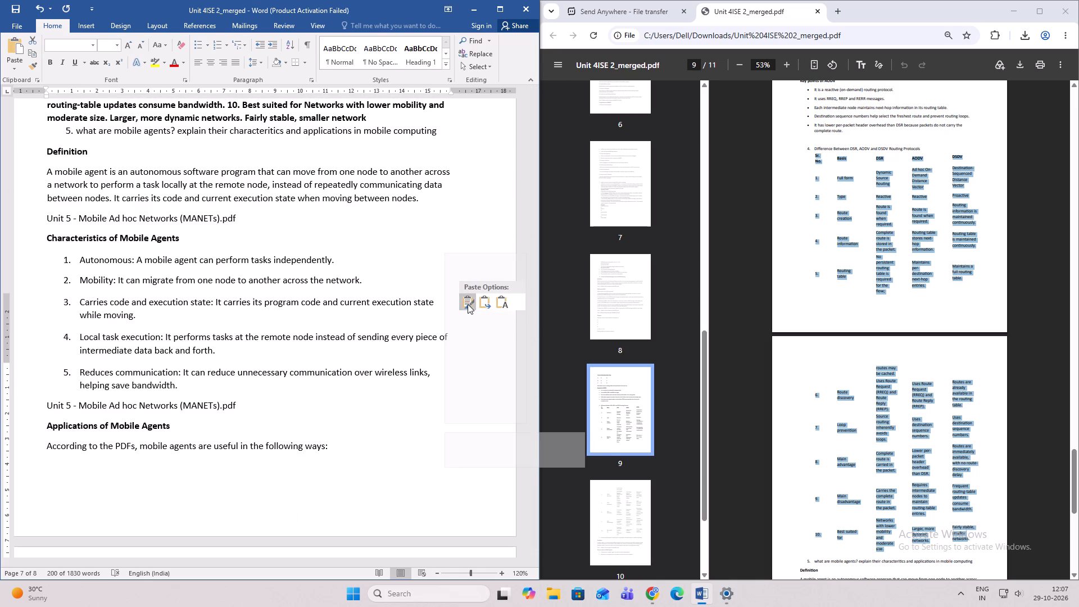
{"action": "scroll", "coordinate": [387, 219], "scroll_direction": "up", "scroll_amount": 17}
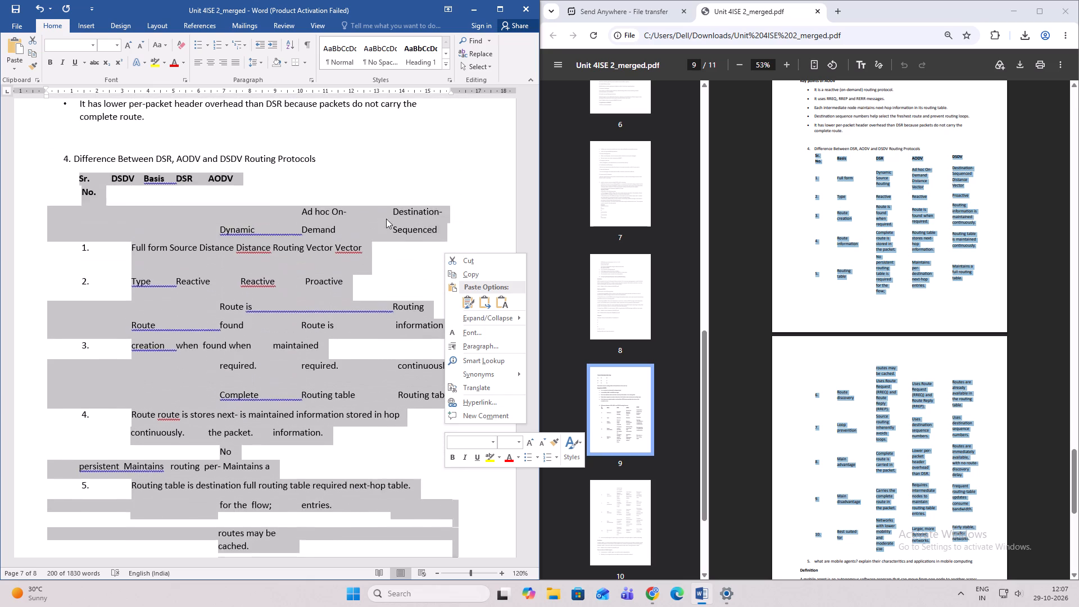
{"action": "scroll", "coordinate": [386, 219], "scroll_direction": "up", "scroll_amount": 1}
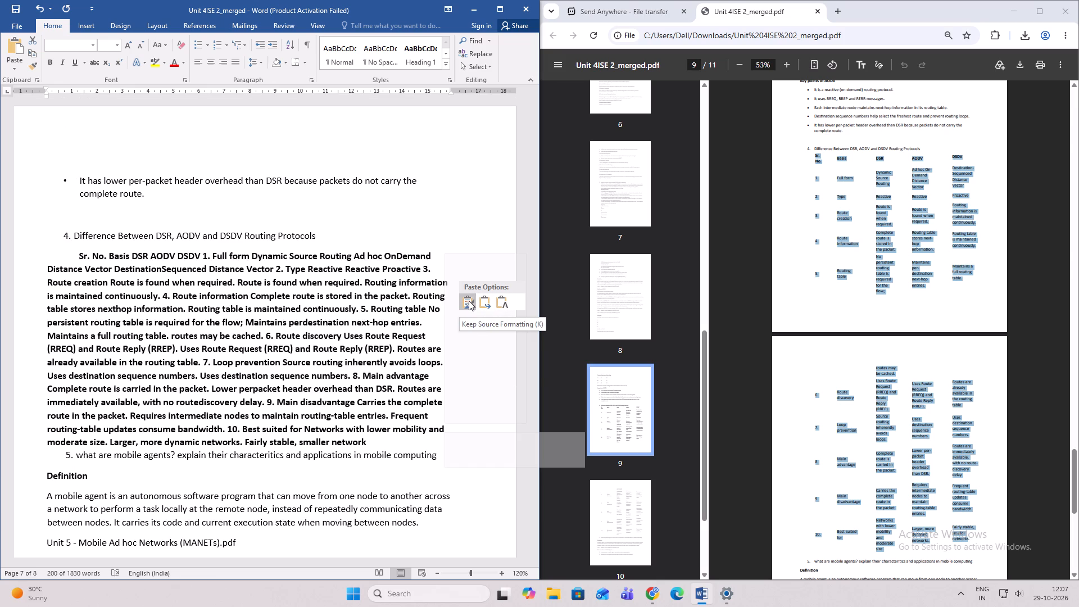
{"action": "left_click", "coordinate": [469, 301]}
{"action": "left_click", "coordinate": [472, 319]}
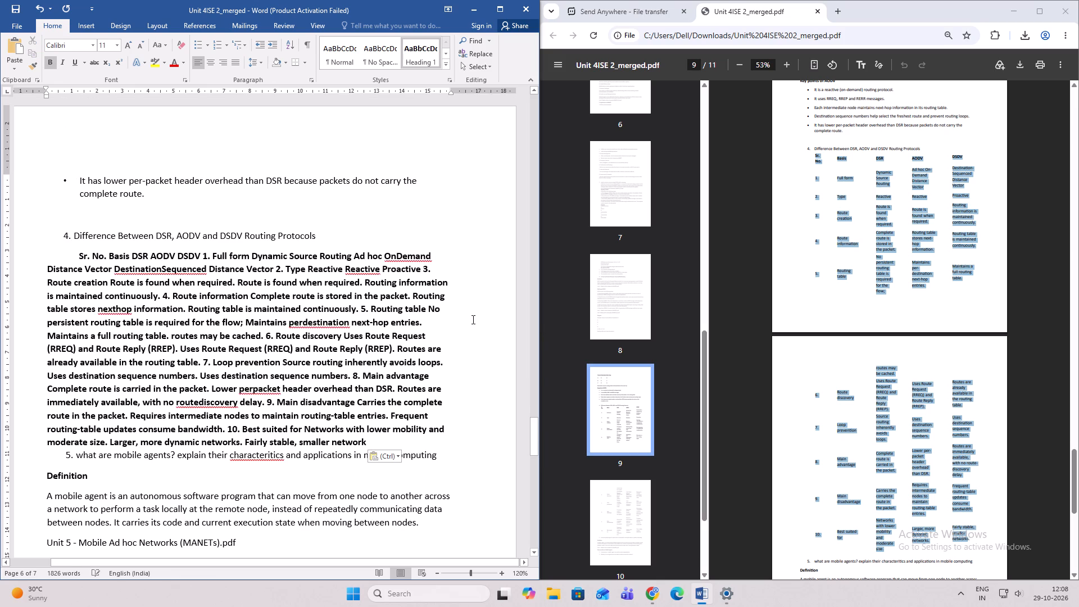
Set the line spacing of the pasted DSR, AODV and DSDV comparison text to 1.5.
{"action": "scroll", "coordinate": [472, 319], "scroll_direction": "down", "scroll_amount": 3}
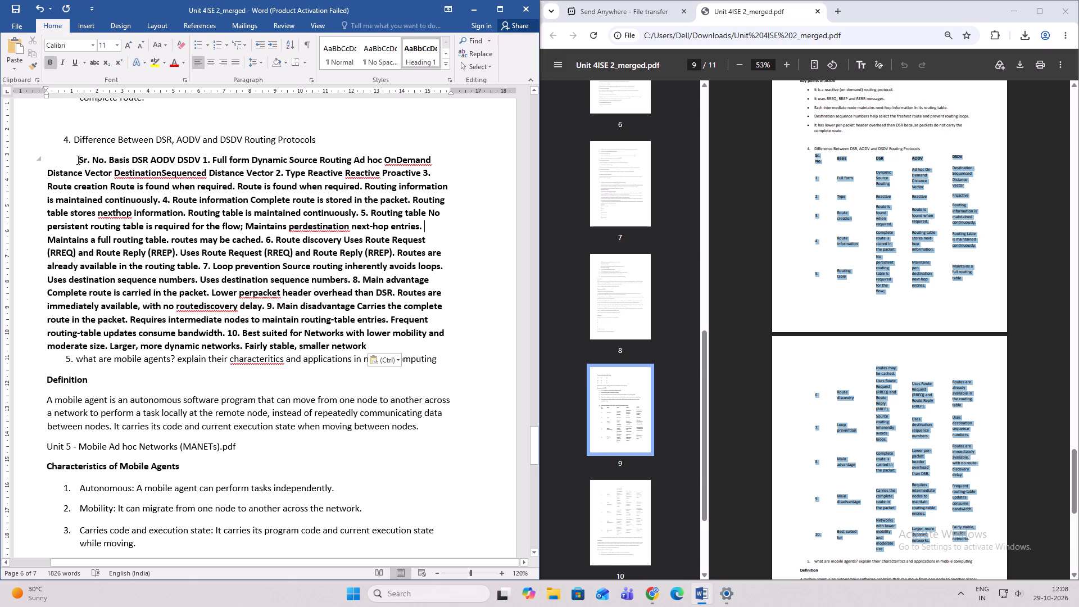
{"action": "left_click_drag", "start_coordinate": [76, 158], "coordinate": [377, 350]}
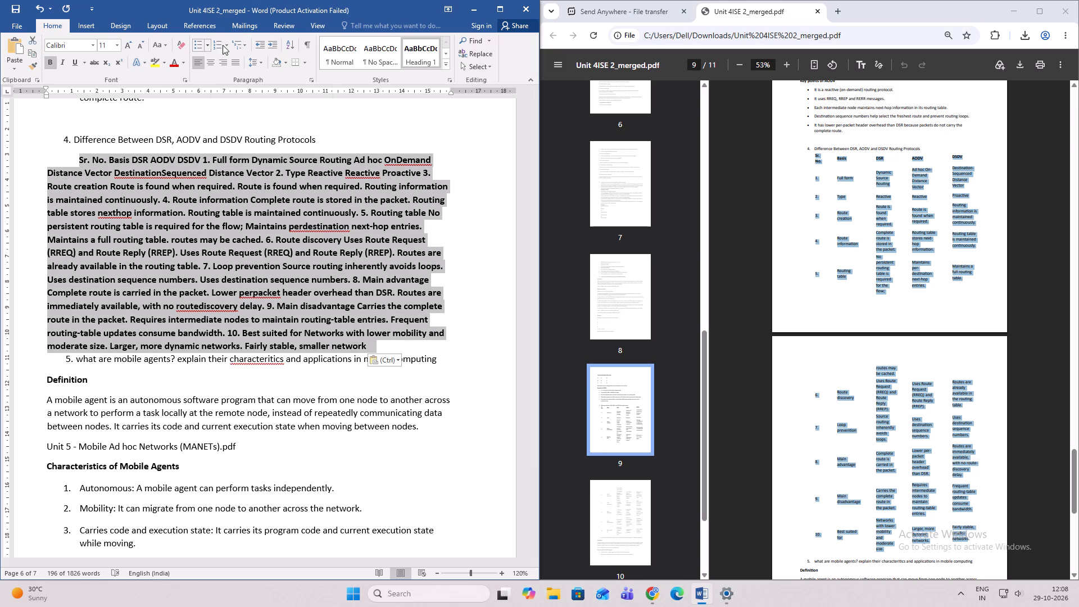
{"action": "left_click", "coordinate": [256, 58]}
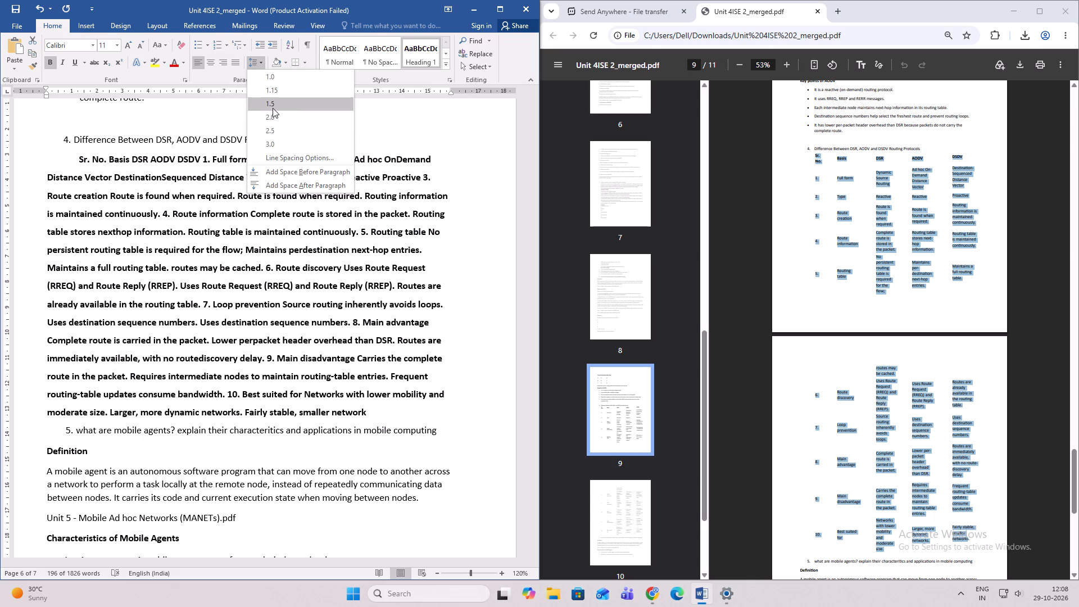
{"action": "left_click", "coordinate": [273, 108]}
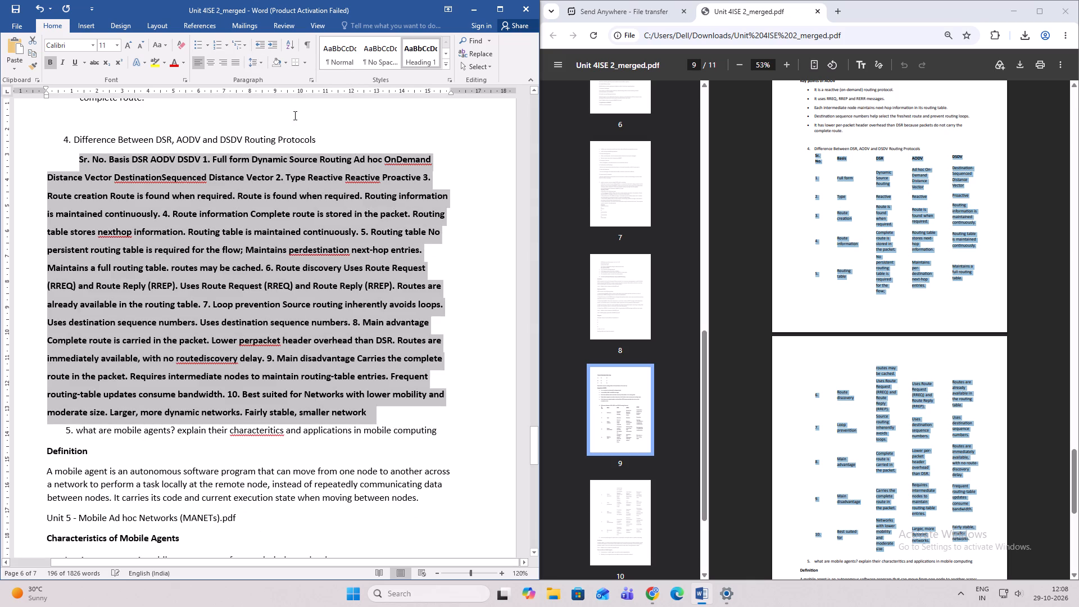
{"action": "left_click", "coordinate": [456, 311]}
Review the Word notes through the end of the document and back up to the Indirect TCP and Snooping TCP comparison.
{"action": "scroll", "coordinate": [458, 309], "scroll_direction": "down", "scroll_amount": 10}
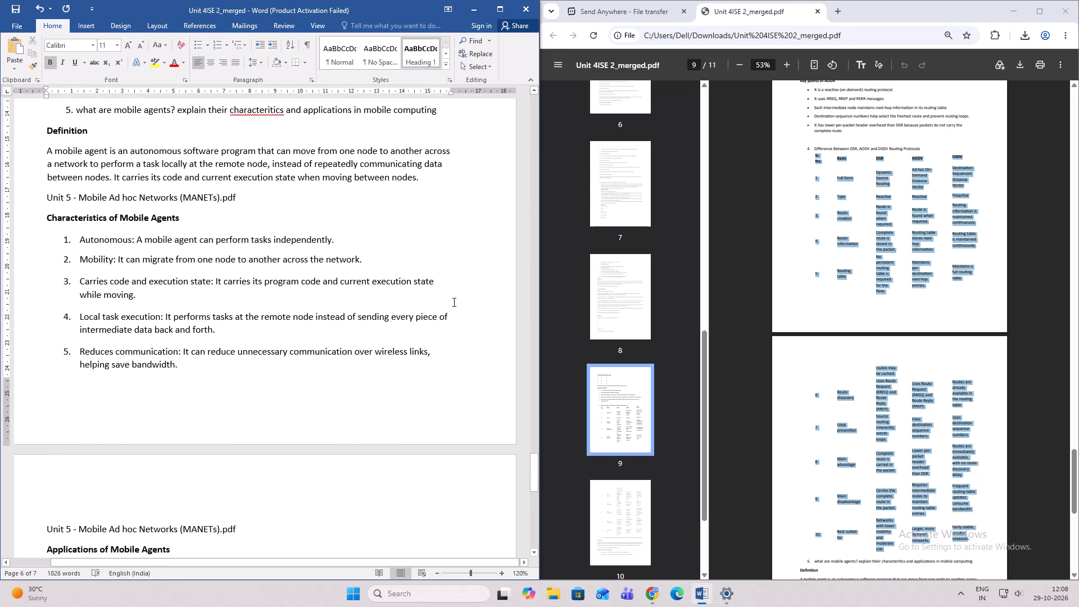
{"action": "scroll", "coordinate": [453, 302], "scroll_direction": "down", "scroll_amount": 12}
{"action": "scroll", "coordinate": [453, 301], "scroll_direction": "down", "scroll_amount": 17}
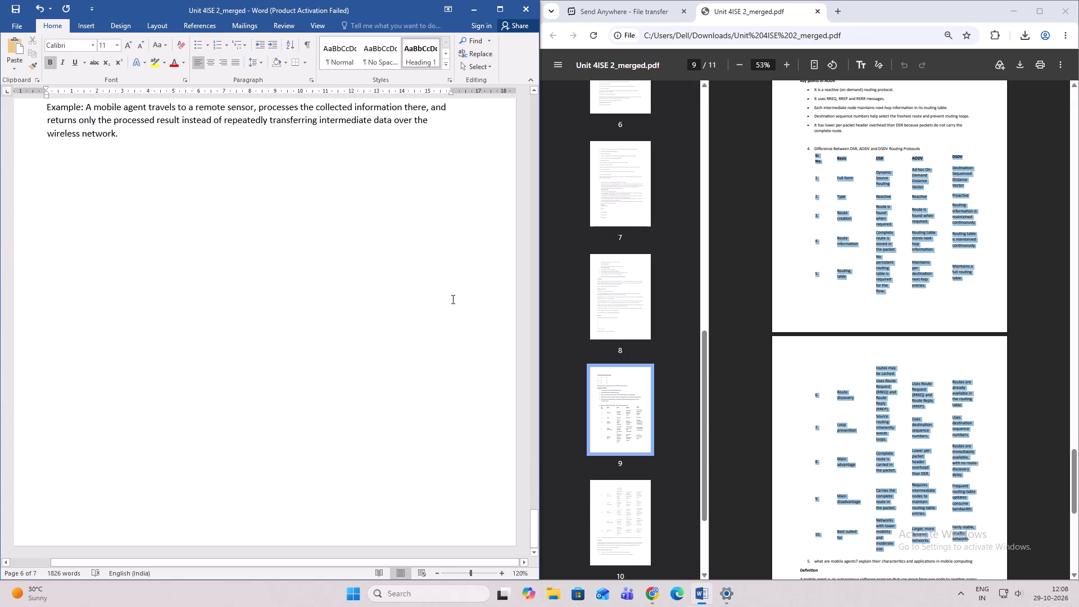
{"action": "scroll", "coordinate": [452, 299], "scroll_direction": "down", "scroll_amount": 1}
{"action": "scroll", "coordinate": [453, 293], "scroll_direction": "up", "scroll_amount": 20}
{"action": "scroll", "coordinate": [453, 293], "scroll_direction": "up", "scroll_amount": 20}
{"action": "scroll", "coordinate": [453, 293], "scroll_direction": "up", "scroll_amount": 6}
{"action": "middle_click", "coordinate": [415, 247]}
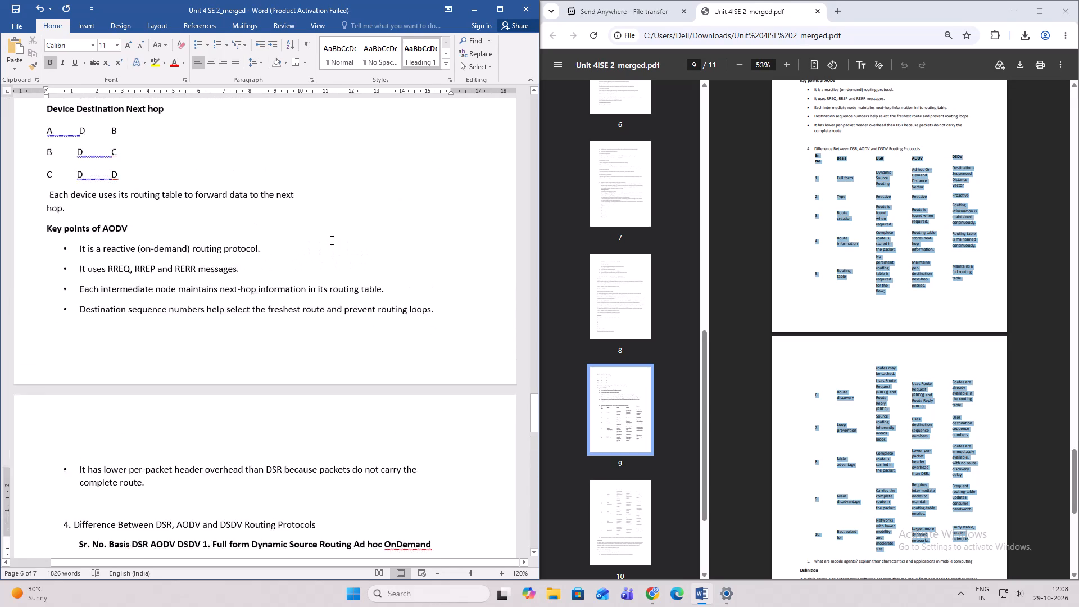
{"action": "scroll", "coordinate": [330, 240], "scroll_direction": "up", "scroll_amount": 20}
{"action": "scroll", "coordinate": [330, 240], "scroll_direction": "up", "scroll_amount": 17}
{"action": "scroll", "coordinate": [326, 238], "scroll_direction": "up", "scroll_amount": 8}
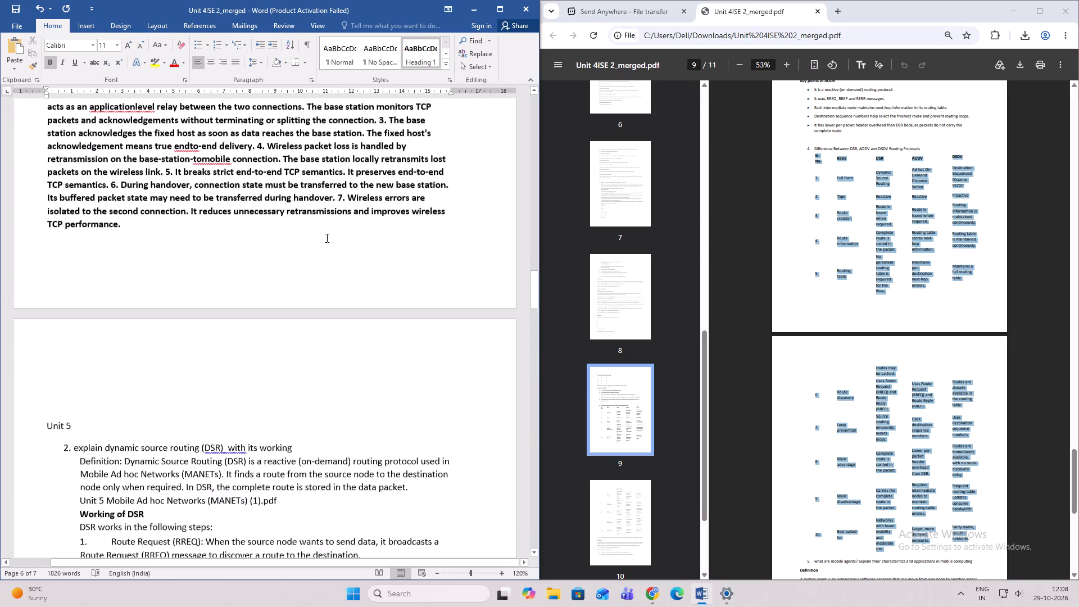
{"action": "scroll", "coordinate": [325, 237], "scroll_direction": "up", "scroll_amount": 7}
{"action": "scroll", "coordinate": [325, 237], "scroll_direction": "down", "scroll_amount": 4}
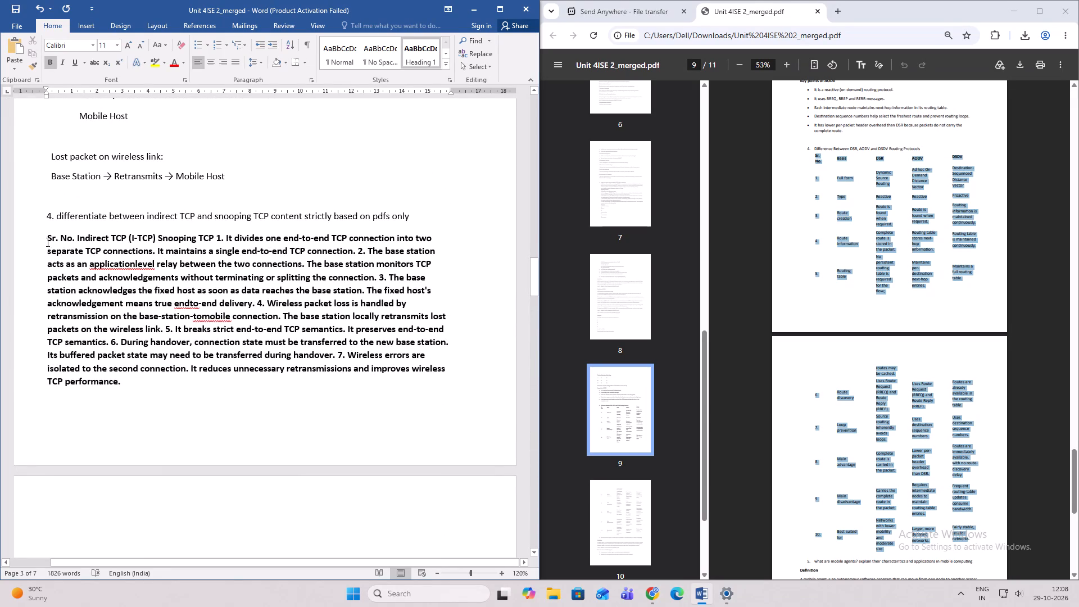
Set the Indirect TCP and Snooping TCP comparison text to 1.5 line spacing and remove its bold formatting.
{"action": "left_click_drag", "start_coordinate": [44, 237], "coordinate": [138, 379]}
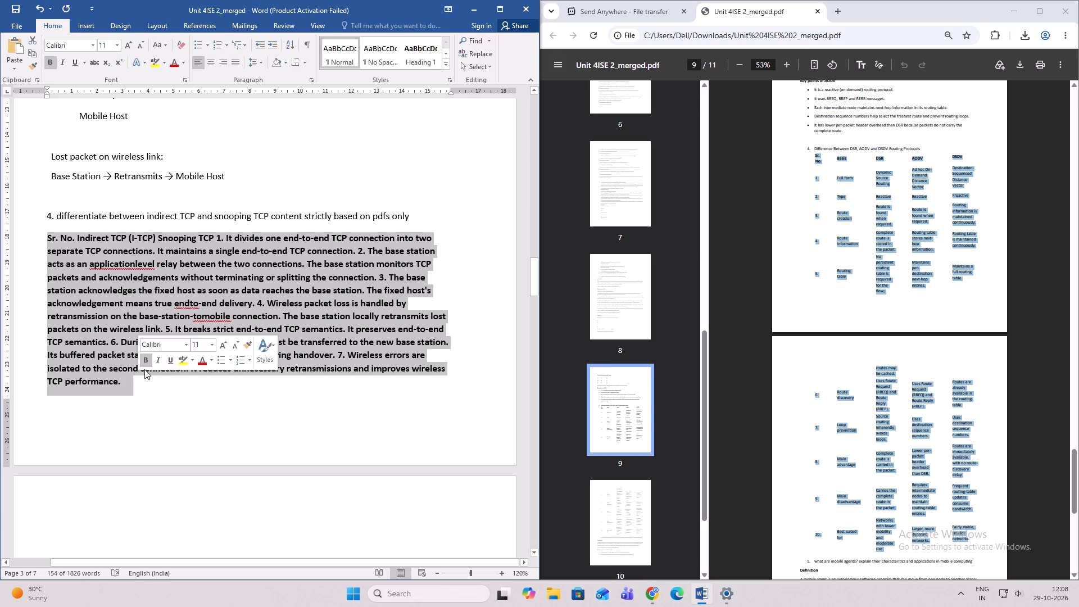
{"action": "left_click", "coordinate": [261, 60]}
{"action": "left_click", "coordinate": [278, 103]}
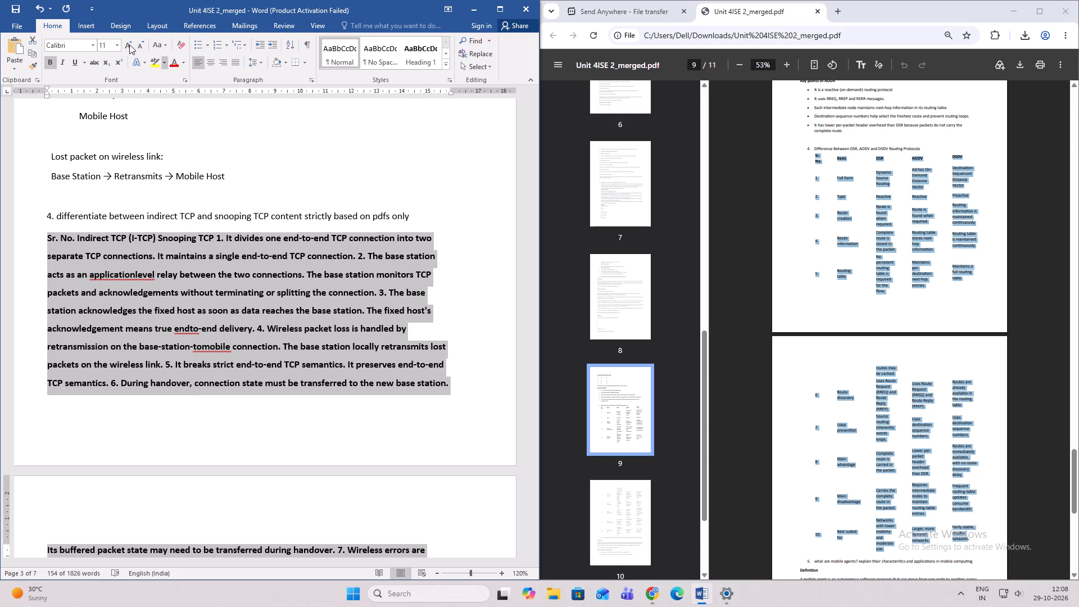
{"action": "left_click", "coordinate": [48, 63]}
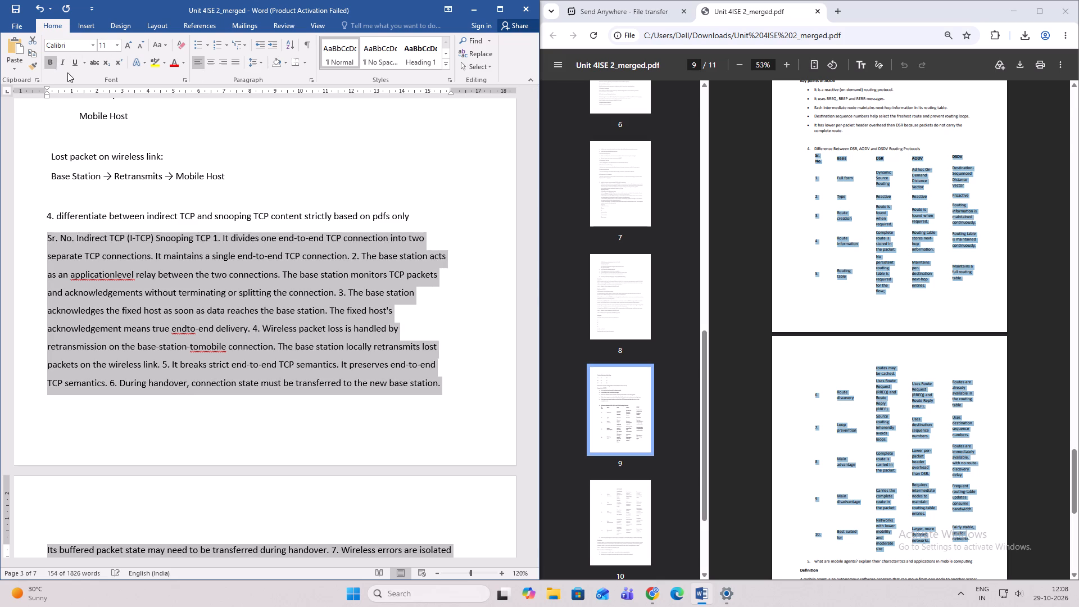
{"action": "left_click", "coordinate": [425, 320]}
{"action": "scroll", "coordinate": [419, 319], "scroll_direction": "down", "scroll_amount": 2}
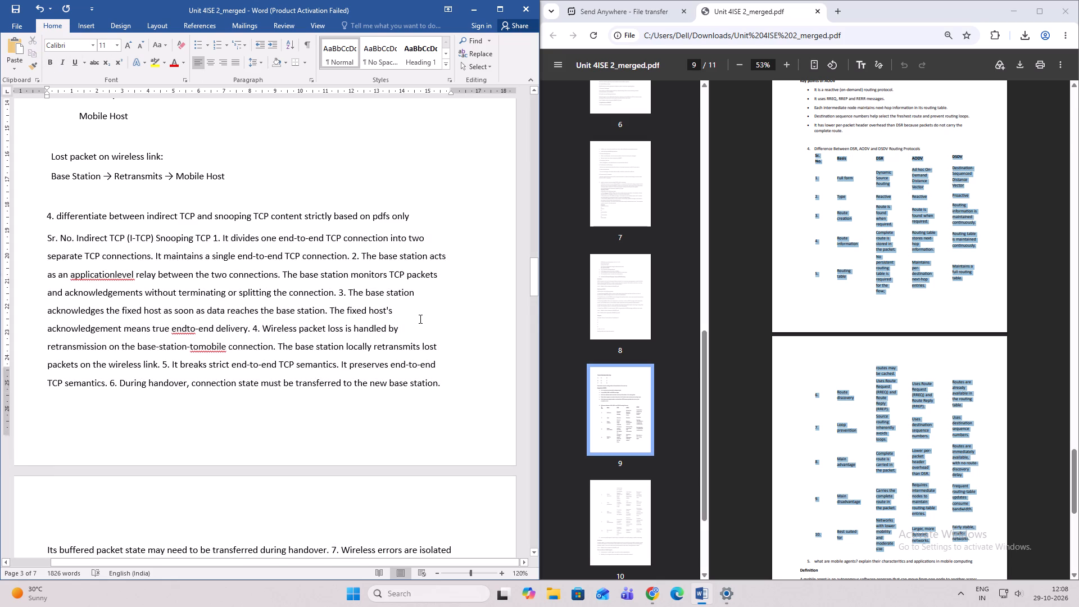
Remove the bold formatting from the whole DSR, AODV and DSDV comparison text under question 4.
{"action": "scroll", "coordinate": [419, 319], "scroll_direction": "down", "scroll_amount": 20}
{"action": "scroll", "coordinate": [419, 319], "scroll_direction": "down", "scroll_amount": 20}
{"action": "scroll", "coordinate": [419, 319], "scroll_direction": "down", "scroll_amount": 2}
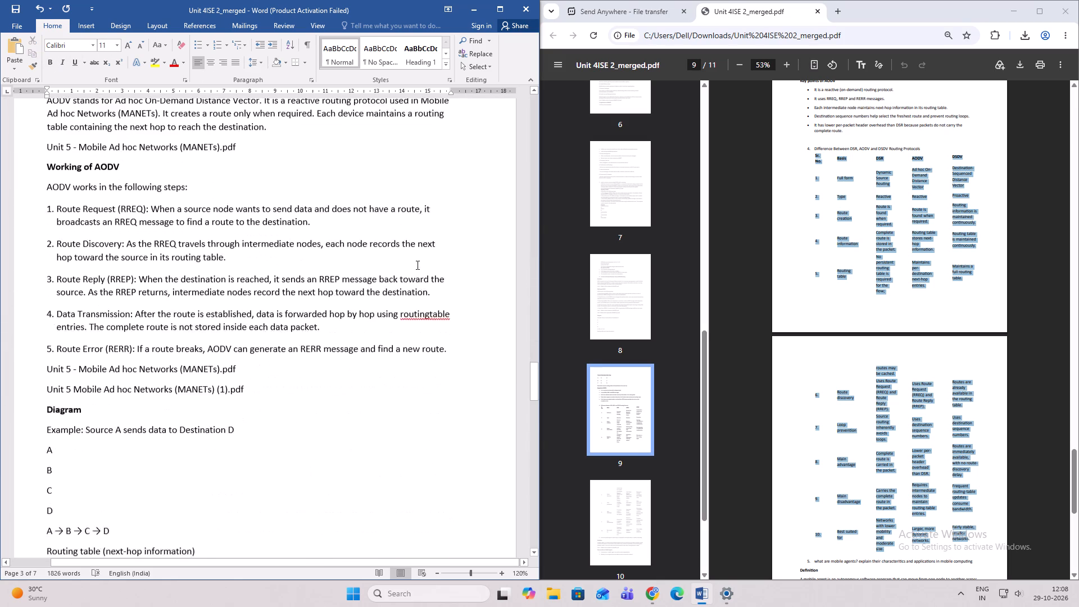
{"action": "scroll", "coordinate": [416, 265], "scroll_direction": "down", "scroll_amount": 19}
{"action": "scroll", "coordinate": [386, 282], "scroll_direction": "up", "scroll_amount": 14}
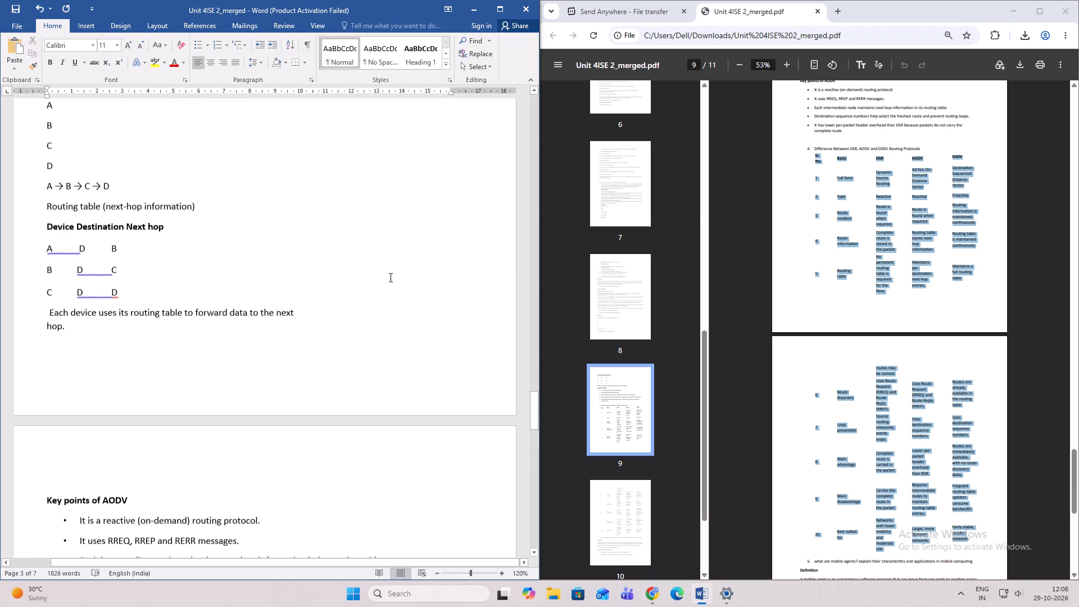
{"action": "scroll", "coordinate": [405, 293], "scroll_direction": "down", "scroll_amount": 9}
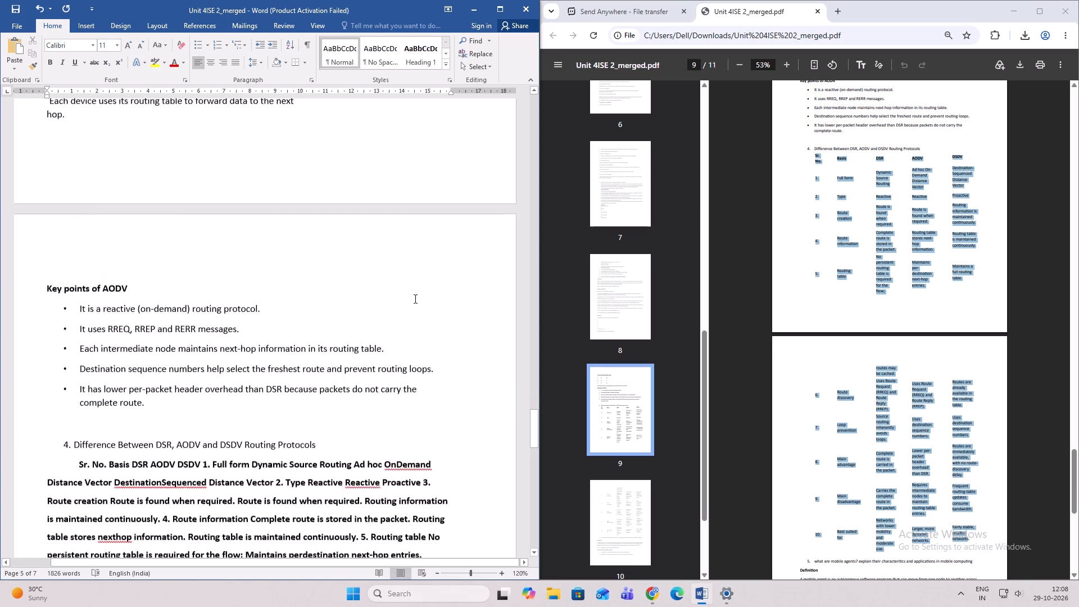
{"action": "scroll", "coordinate": [414, 298], "scroll_direction": "down", "scroll_amount": 19}
{"action": "scroll", "coordinate": [411, 301], "scroll_direction": "up", "scroll_amount": 13}
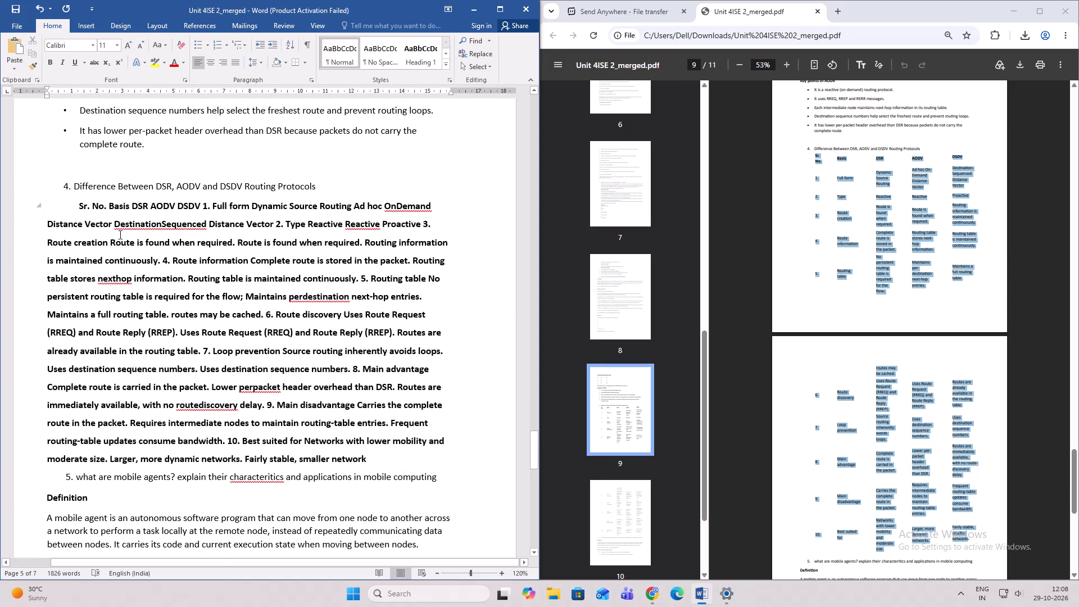
{"action": "left_click_drag", "start_coordinate": [77, 205], "coordinate": [333, 435]}
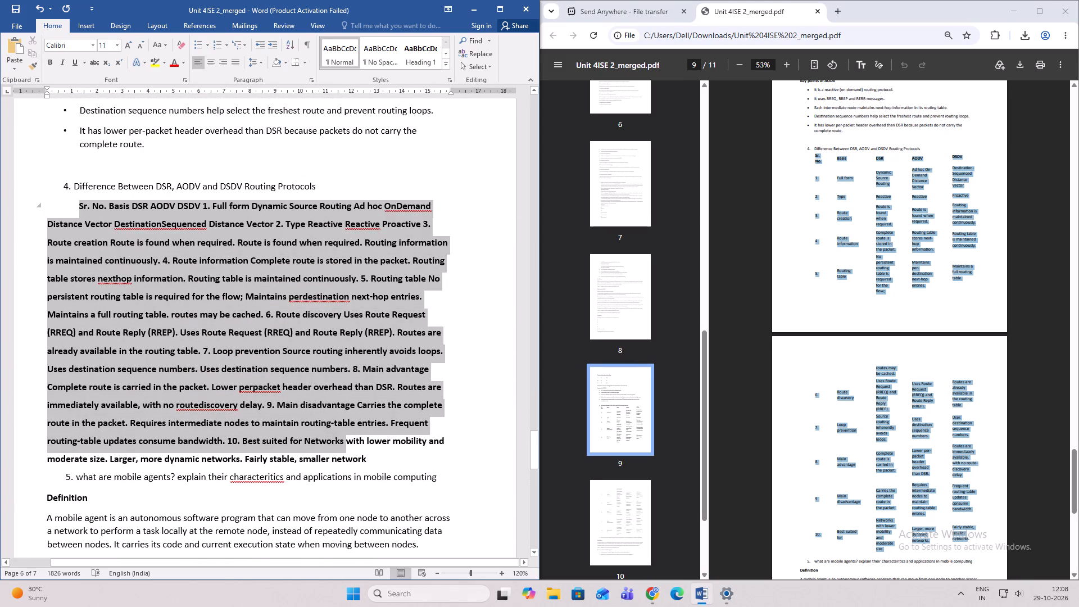
{"action": "left_click_drag", "start_coordinate": [333, 435], "coordinate": [366, 462]}
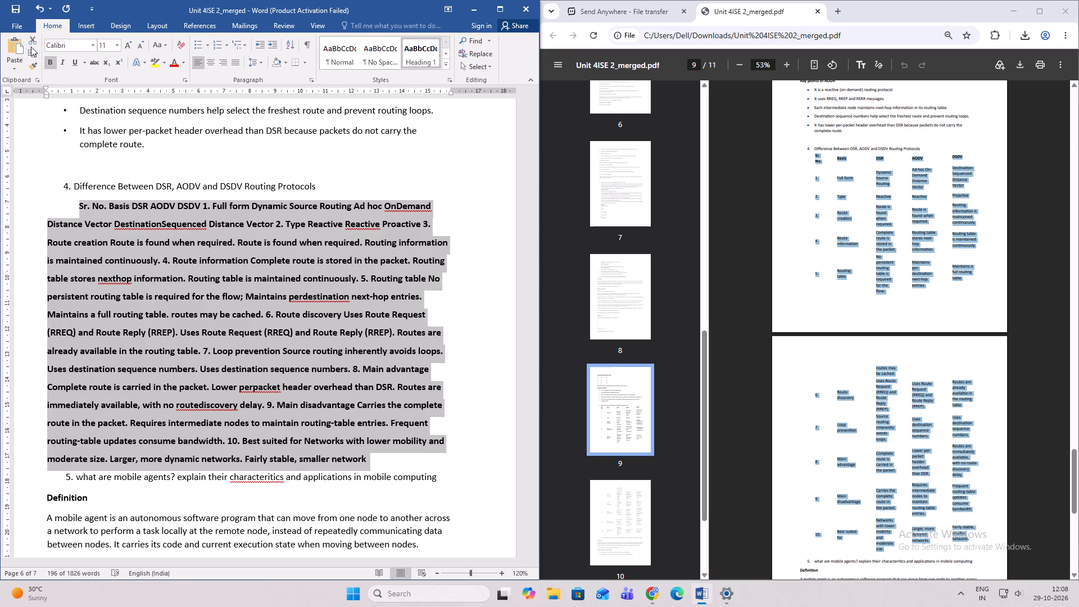
{"action": "left_click", "coordinate": [52, 66]}
{"action": "left_click", "coordinate": [469, 361]}
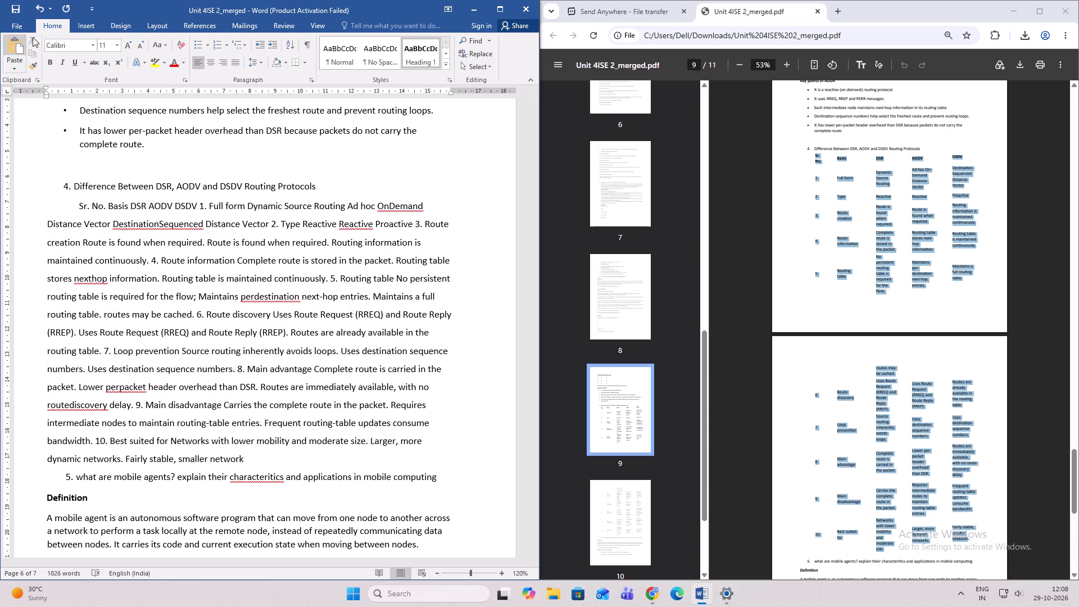
Save the notes as a Word document named Unit 4ISE 2_merged in the Documents folder and close Word.
{"action": "left_click", "coordinate": [11, 28]}
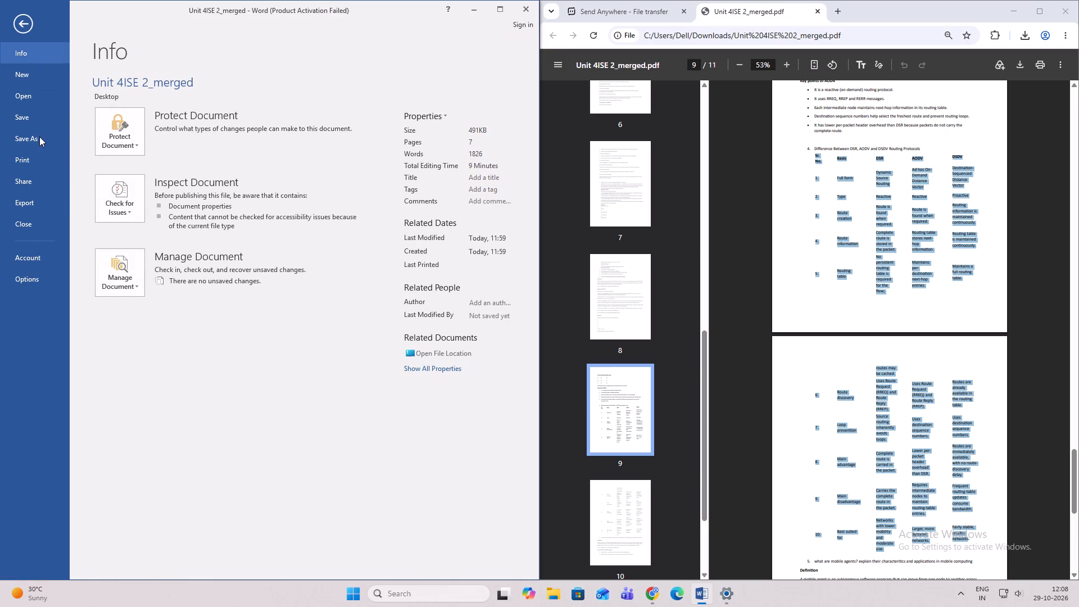
{"action": "left_click", "coordinate": [43, 138]}
{"action": "left_click", "coordinate": [132, 175]}
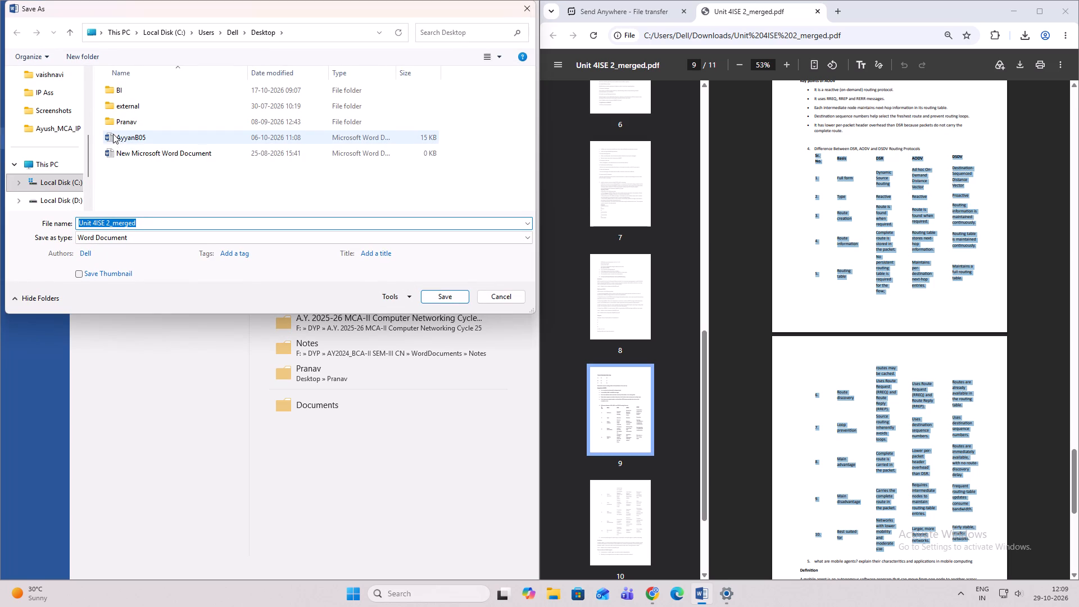
{"action": "scroll", "coordinate": [46, 99], "scroll_direction": "up", "scroll_amount": 10}
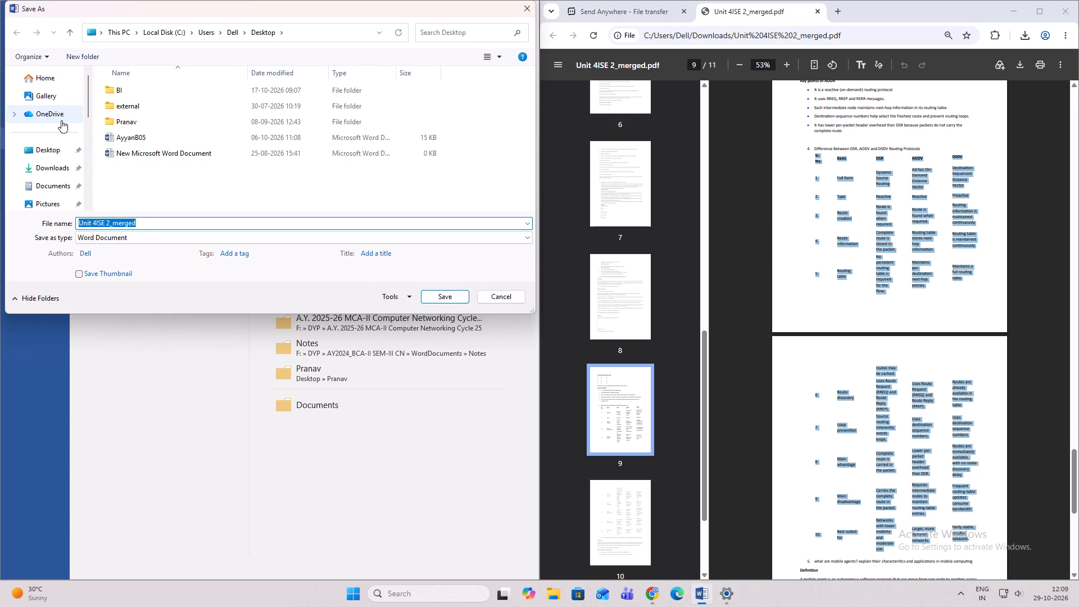
{"action": "left_click", "coordinate": [63, 186]}
{"action": "left_click", "coordinate": [453, 298]}
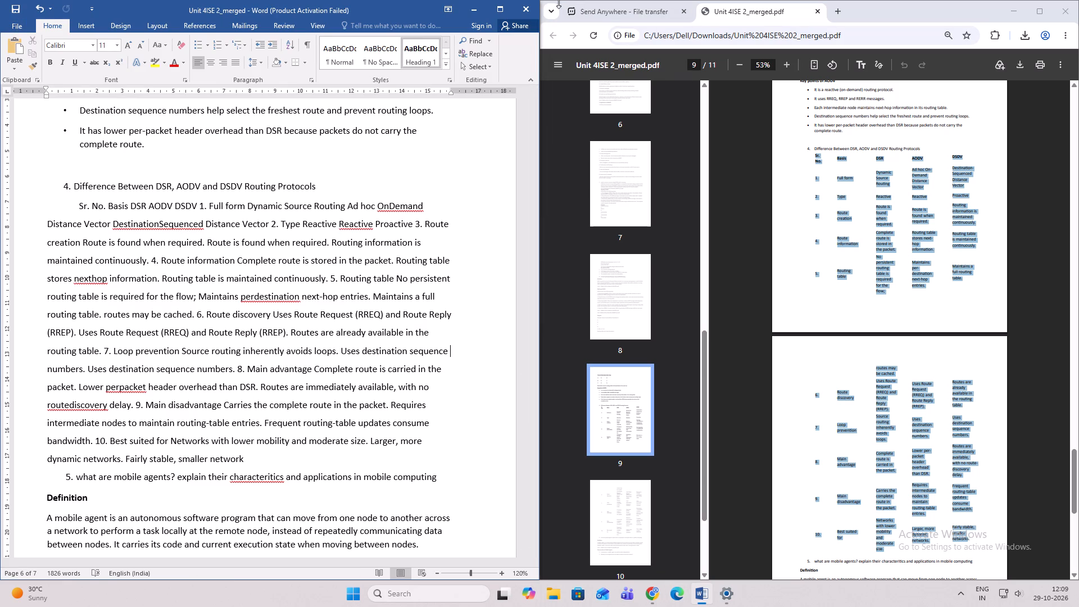
{"action": "left_click", "coordinate": [525, 7]}
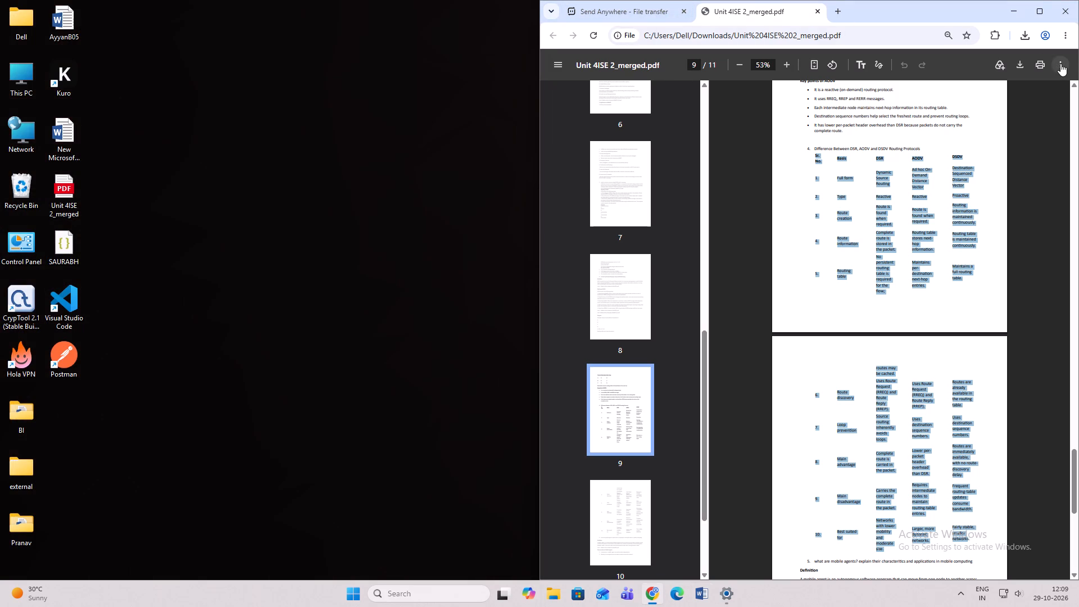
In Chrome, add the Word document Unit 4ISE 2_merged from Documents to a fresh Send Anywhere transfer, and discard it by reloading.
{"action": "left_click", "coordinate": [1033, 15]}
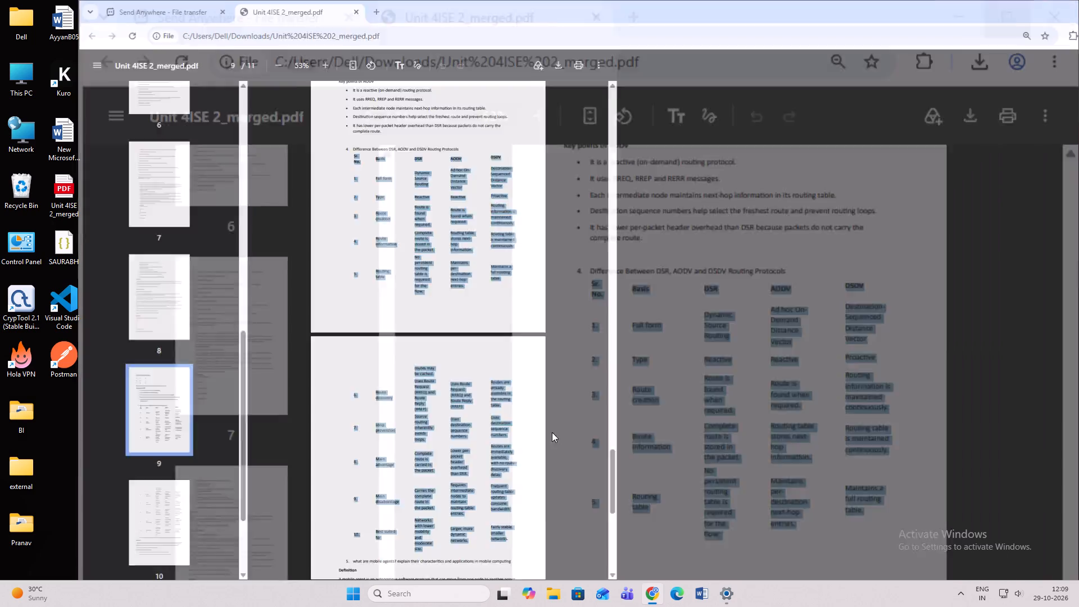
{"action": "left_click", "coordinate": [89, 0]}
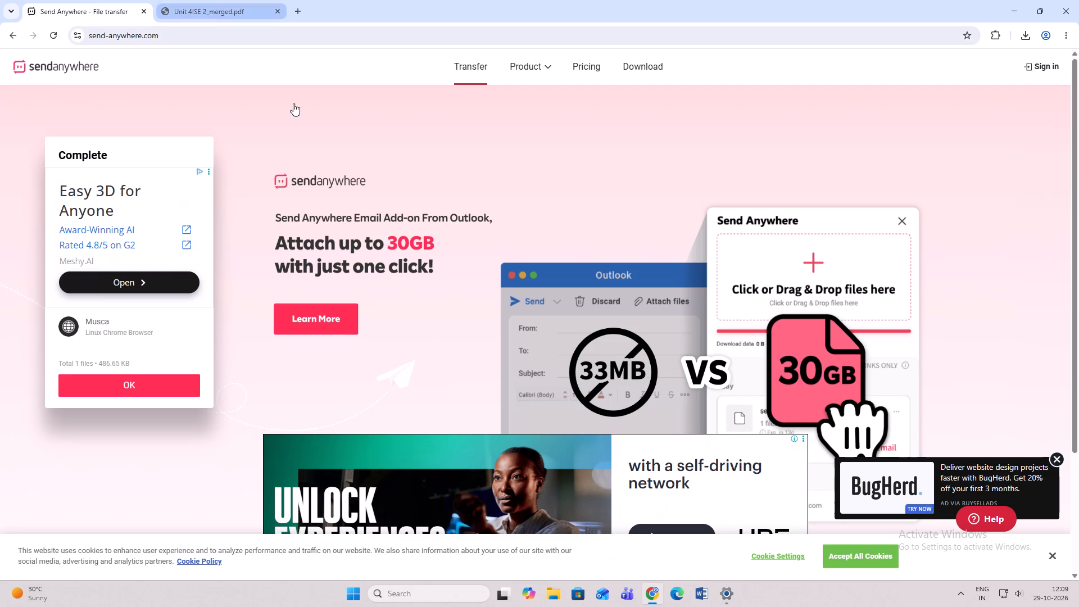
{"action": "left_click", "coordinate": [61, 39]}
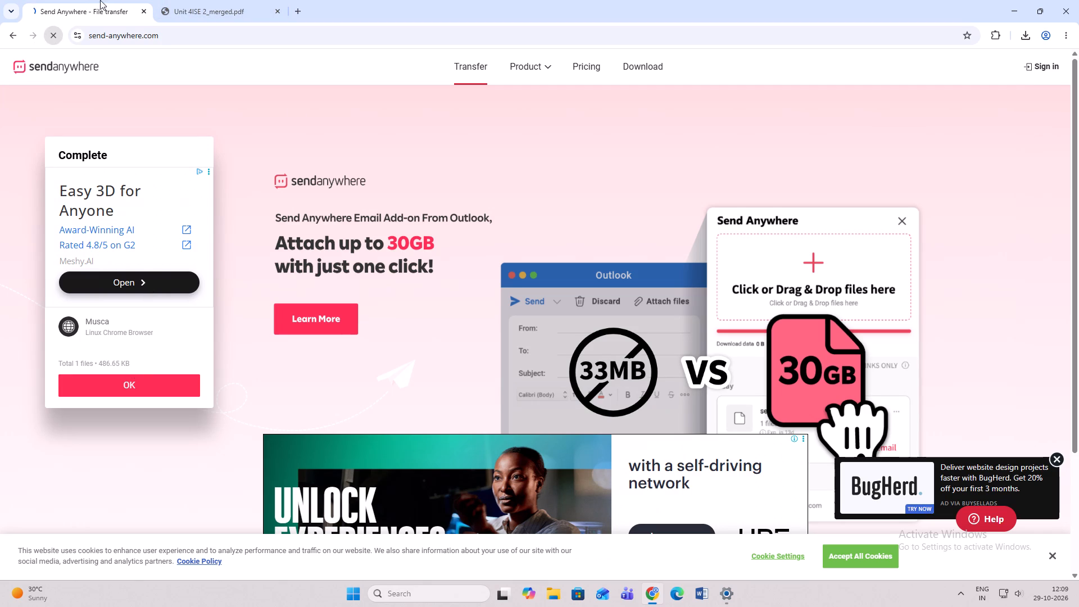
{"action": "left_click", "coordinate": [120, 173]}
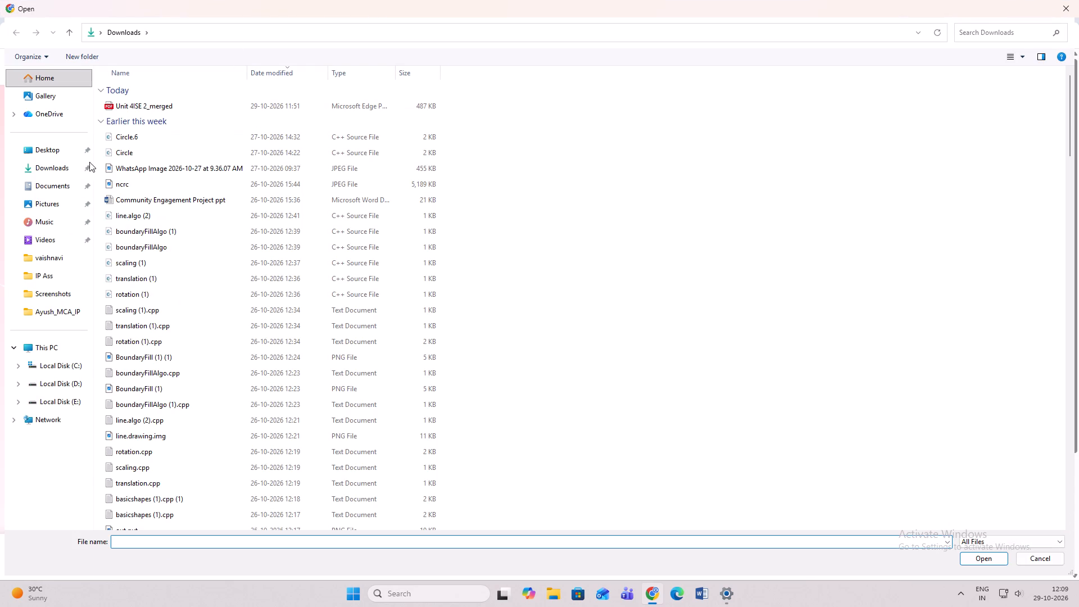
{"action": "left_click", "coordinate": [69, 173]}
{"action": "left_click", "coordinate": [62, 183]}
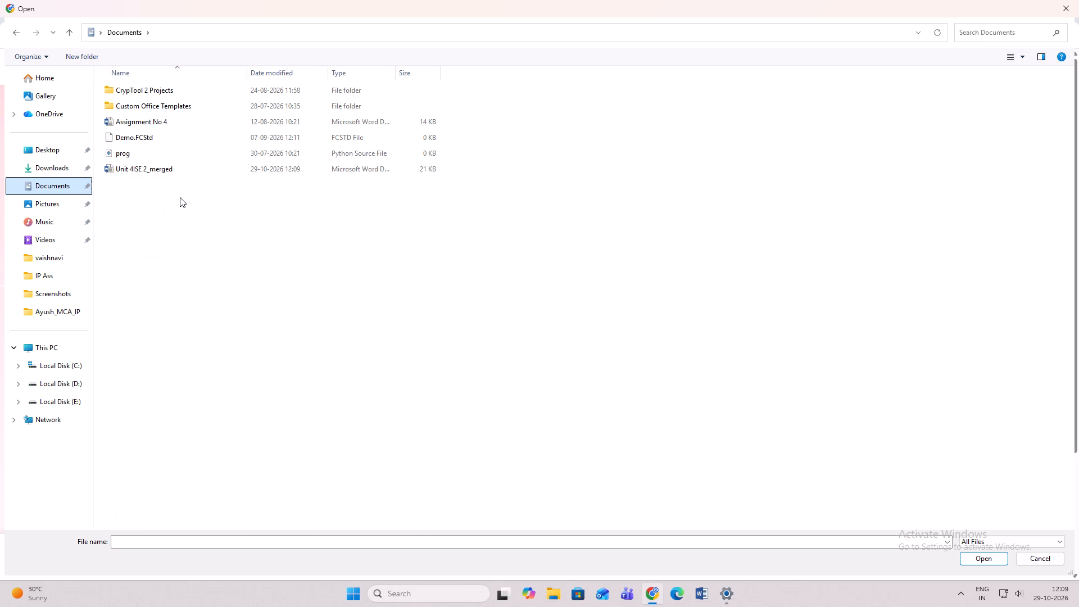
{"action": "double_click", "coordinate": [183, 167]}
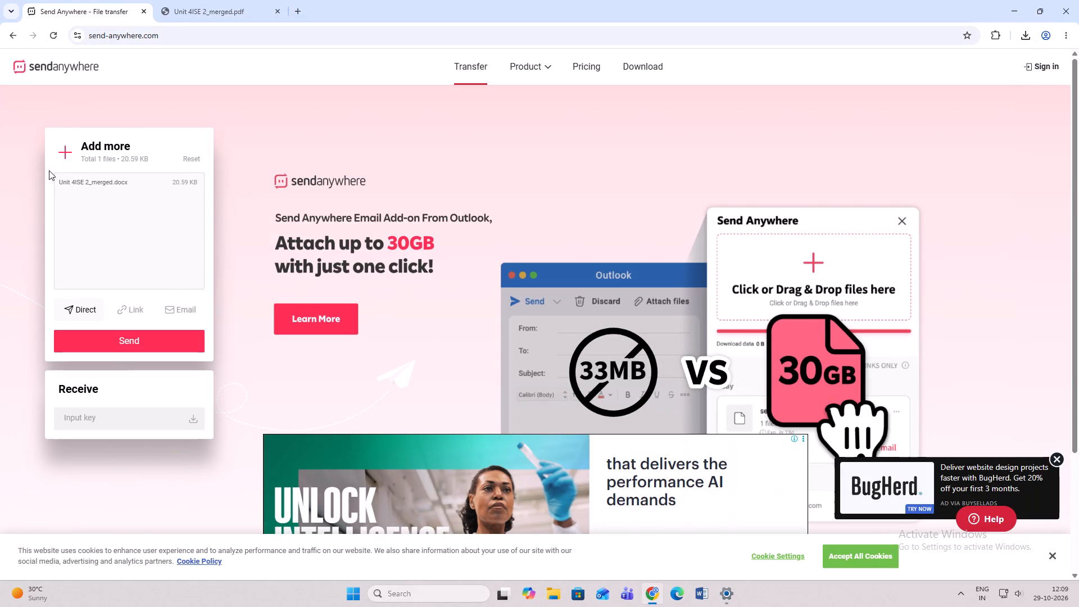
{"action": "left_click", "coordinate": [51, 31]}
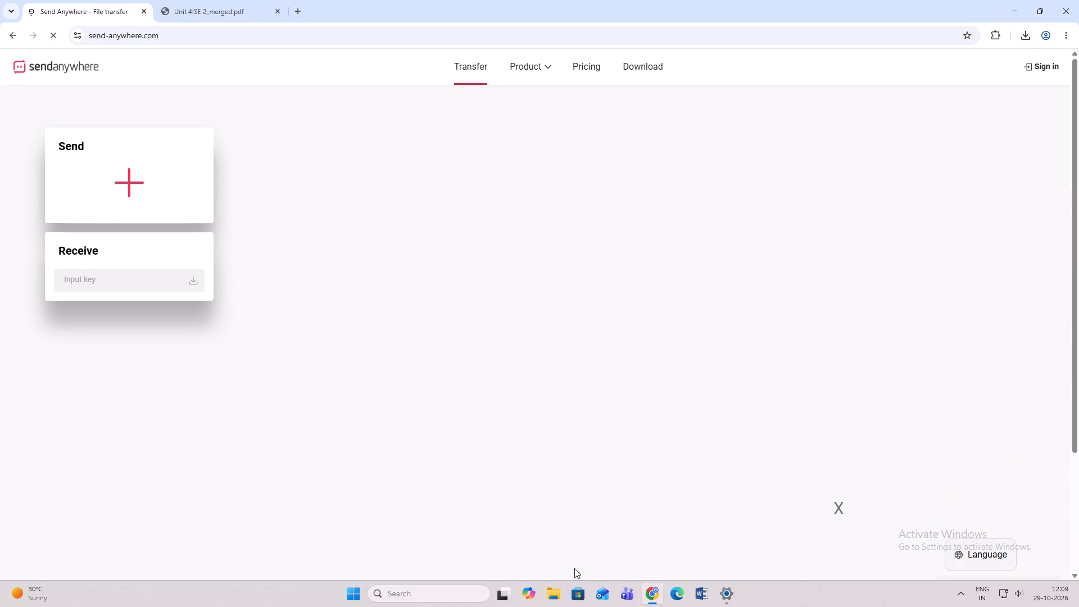
In File Explorer, open the Word document Unit 4ISE 2_merged from Documents, dismissing the activation wizard and maximizing the window.
{"action": "left_click", "coordinate": [558, 592]}
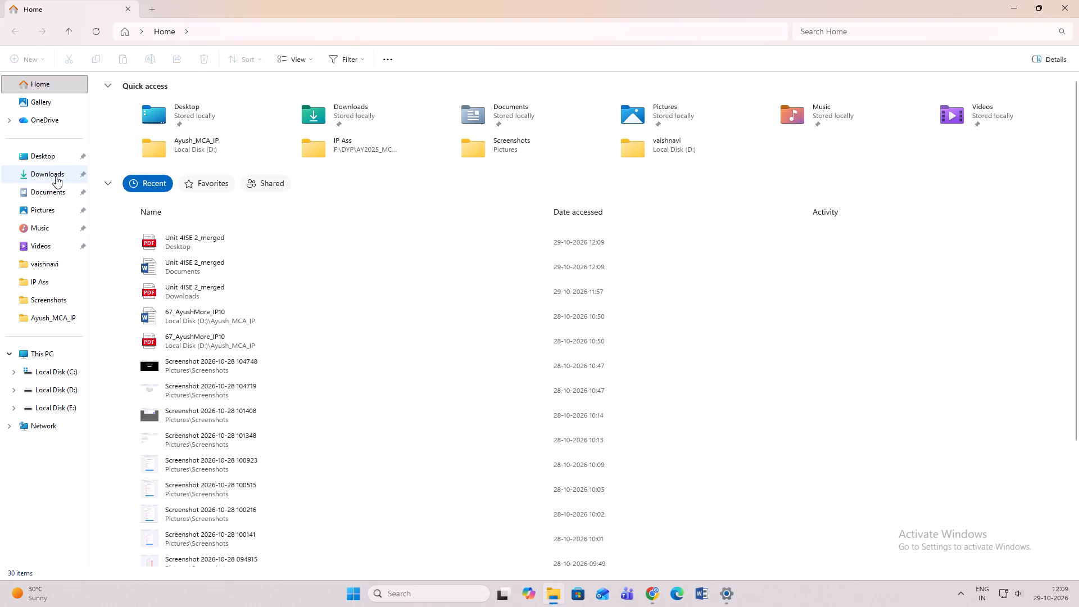
{"action": "left_click", "coordinate": [49, 195]}
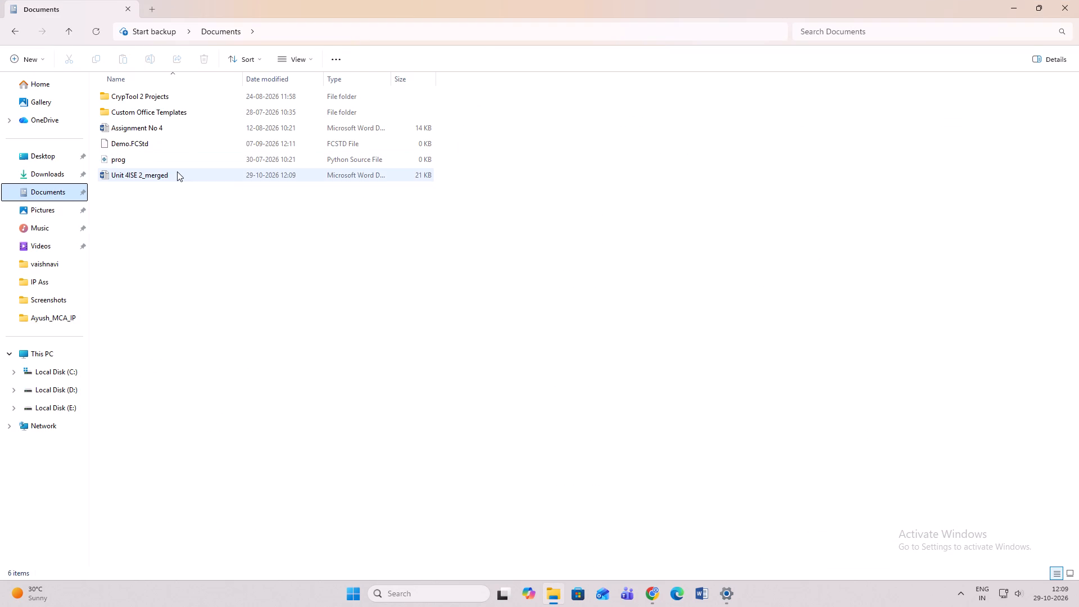
{"action": "left_click", "coordinate": [177, 171]}
{"action": "left_click", "coordinate": [184, 176]}
{"action": "left_click", "coordinate": [184, 176]}
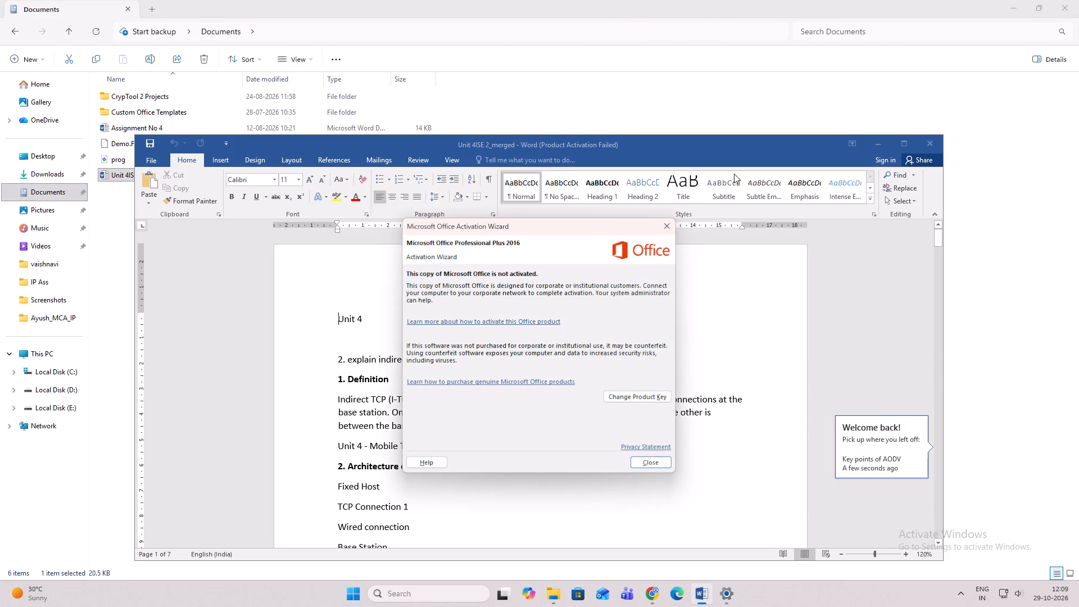
{"action": "left_click", "coordinate": [666, 227]}
{"action": "left_click", "coordinate": [908, 146]}
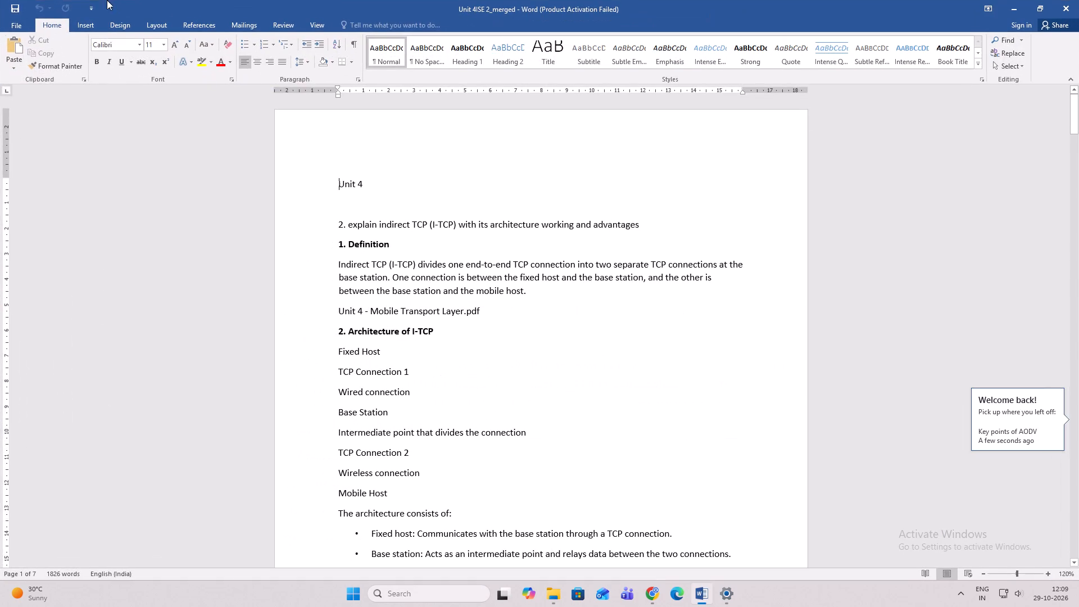
Export the notes as a PDF named Unit 4ISE 2_merged in the Documents folder.
{"action": "left_click", "coordinate": [15, 22]}
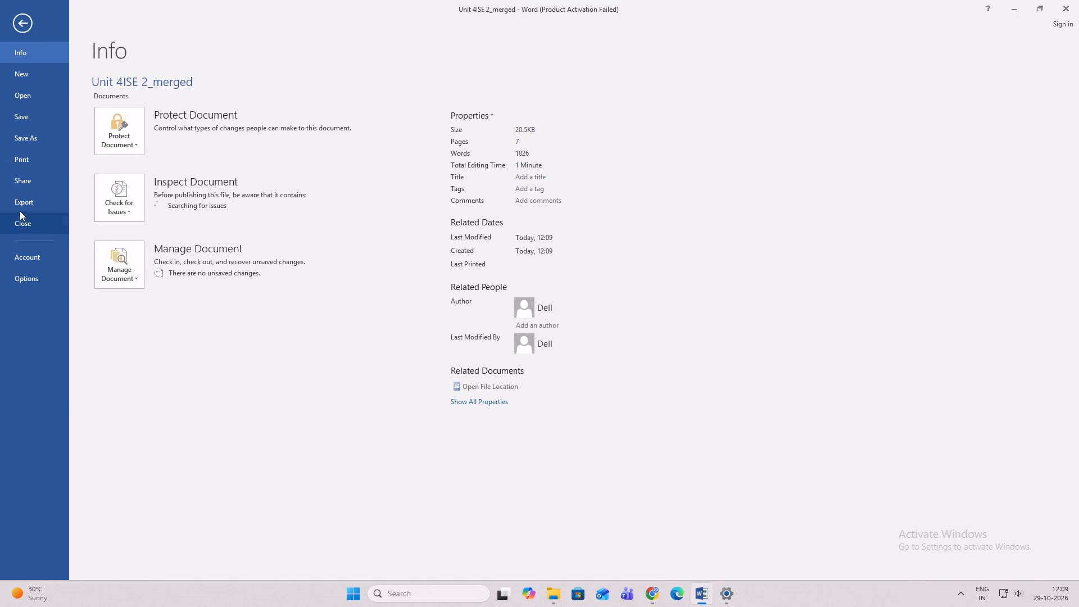
{"action": "left_click", "coordinate": [17, 205]}
{"action": "left_click", "coordinate": [288, 171]}
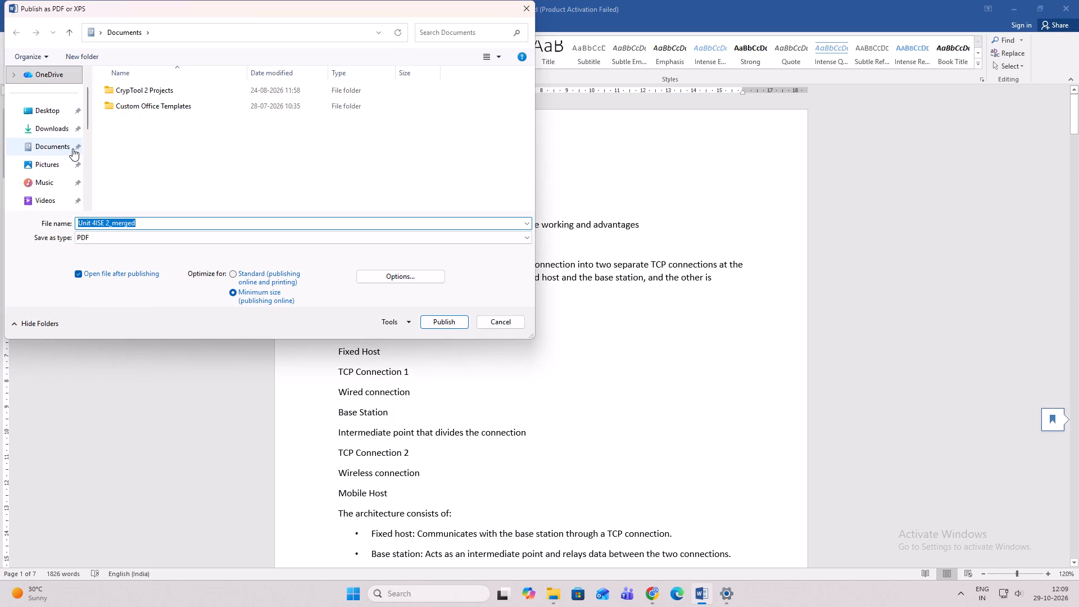
{"action": "left_click", "coordinate": [460, 326]}
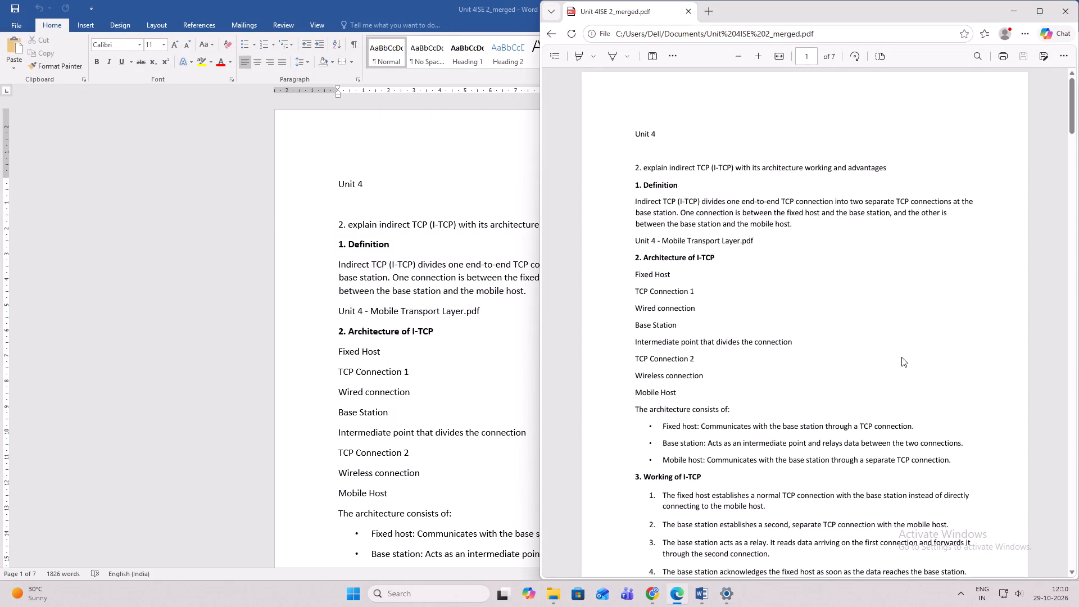
Review the exported PDF in Edge, checking both comparison sections and the mobile agents pages, and close it.
{"action": "scroll", "coordinate": [980, 306], "scroll_direction": "down", "scroll_amount": 1}
{"action": "scroll", "coordinate": [939, 325], "scroll_direction": "down", "scroll_amount": 19}
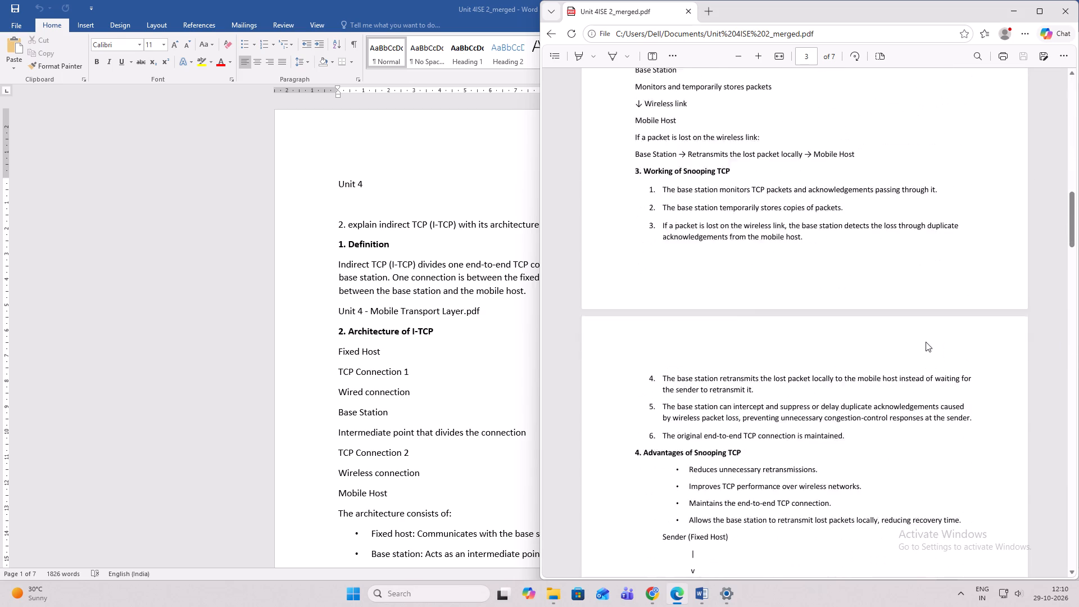
{"action": "scroll", "coordinate": [926, 342], "scroll_direction": "down", "scroll_amount": 7}
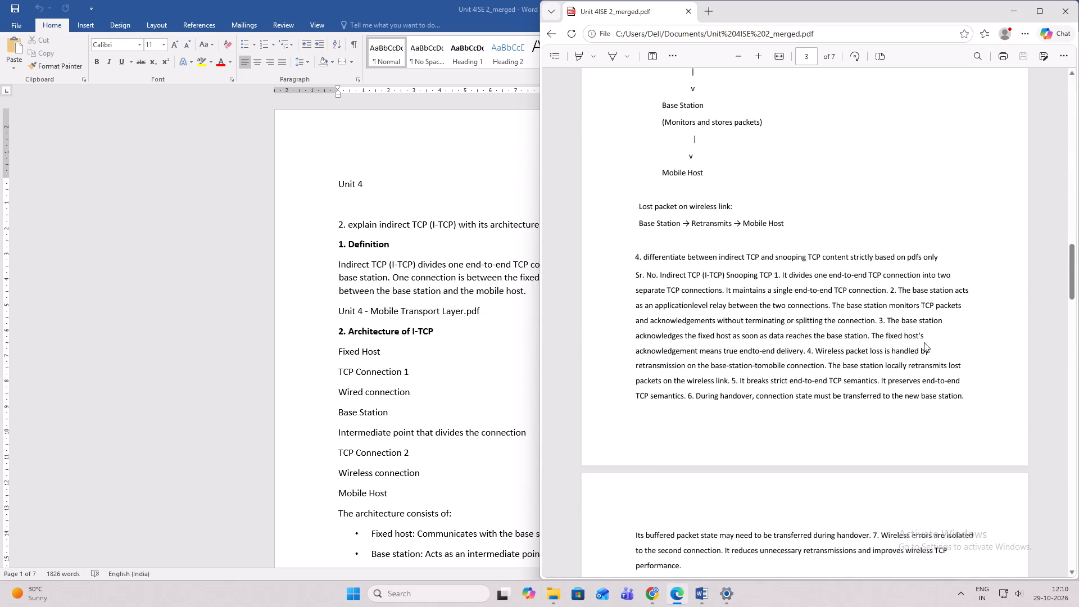
{"action": "scroll", "coordinate": [924, 342], "scroll_direction": "down", "scroll_amount": 20}
{"action": "scroll", "coordinate": [924, 342], "scroll_direction": "down", "scroll_amount": 14}
{"action": "scroll", "coordinate": [907, 339], "scroll_direction": "down", "scroll_amount": 15}
{"action": "scroll", "coordinate": [910, 341], "scroll_direction": "down", "scroll_amount": 13}
{"action": "scroll", "coordinate": [906, 342], "scroll_direction": "up", "scroll_amount": 7}
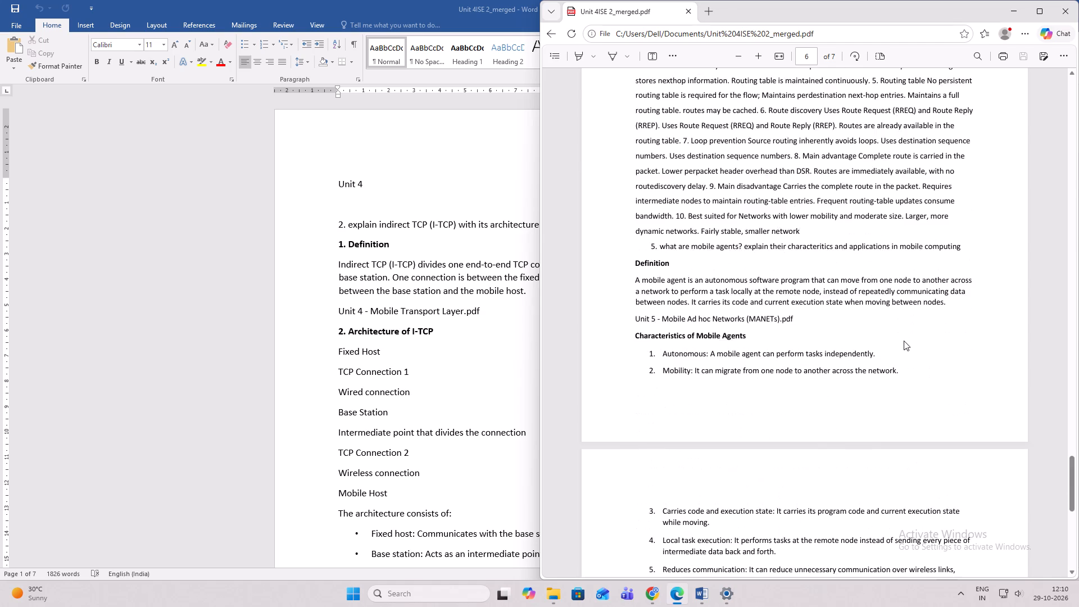
{"action": "scroll", "coordinate": [904, 341], "scroll_direction": "up", "scroll_amount": 9}
{"action": "left_click", "coordinate": [1053, 12]}
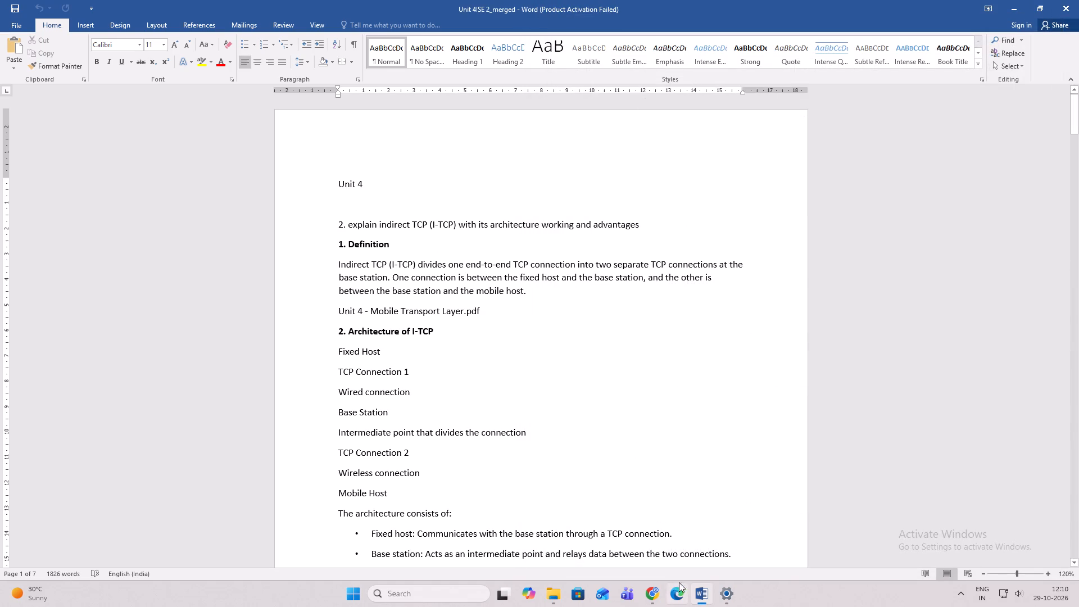
In Chrome, add the PDF Unit 4ISE 2_merged from Documents to Send Anywhere and start a direct send, skipping the ad.
{"action": "left_click", "coordinate": [655, 594]}
{"action": "left_click", "coordinate": [180, 208]}
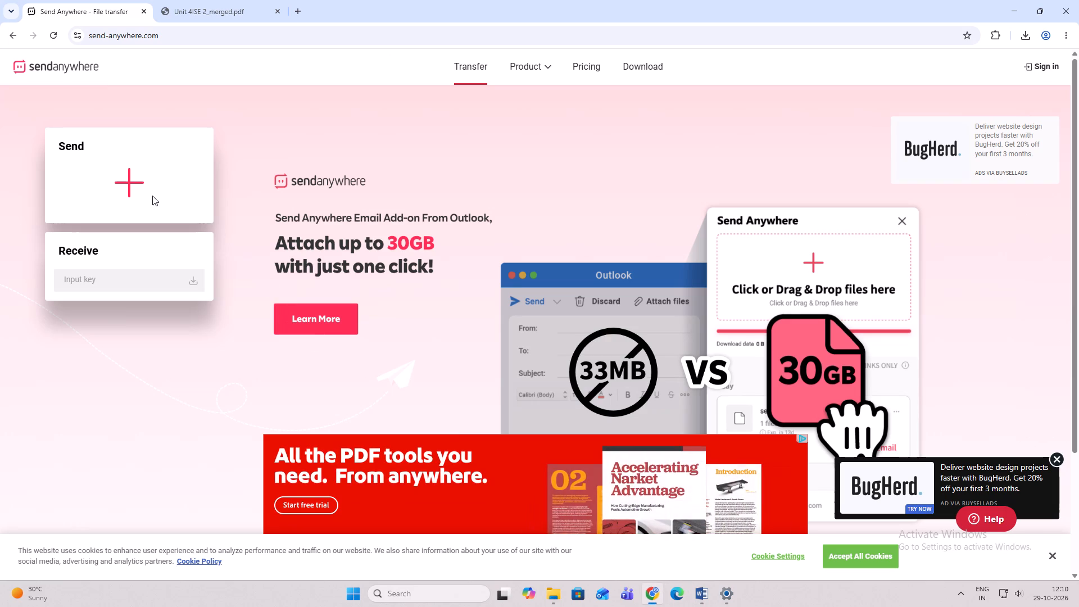
{"action": "left_click", "coordinate": [188, 189]}
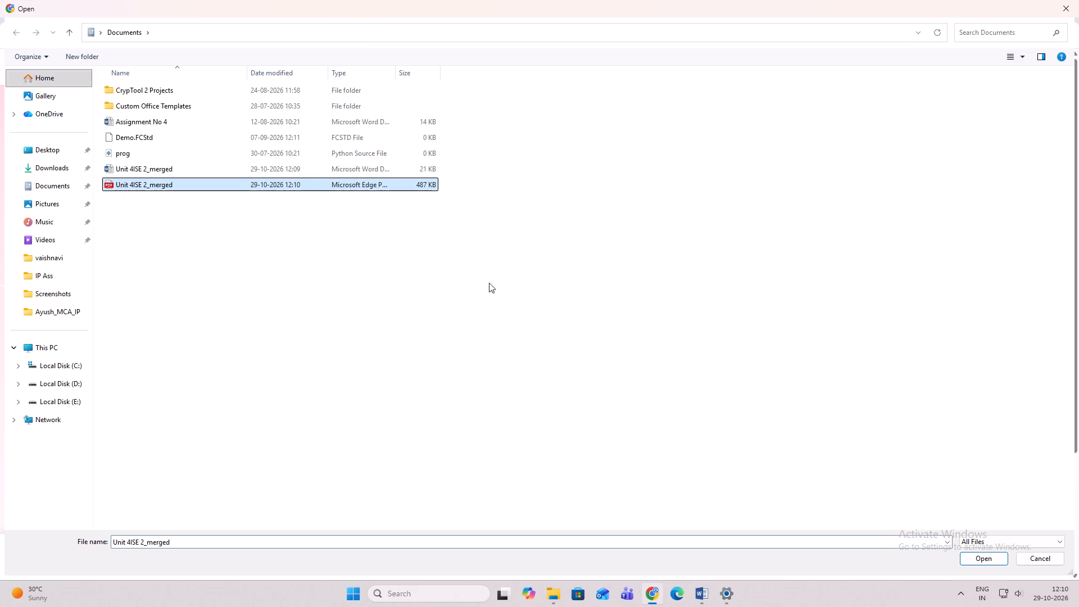
{"action": "left_click", "coordinate": [388, 184]}
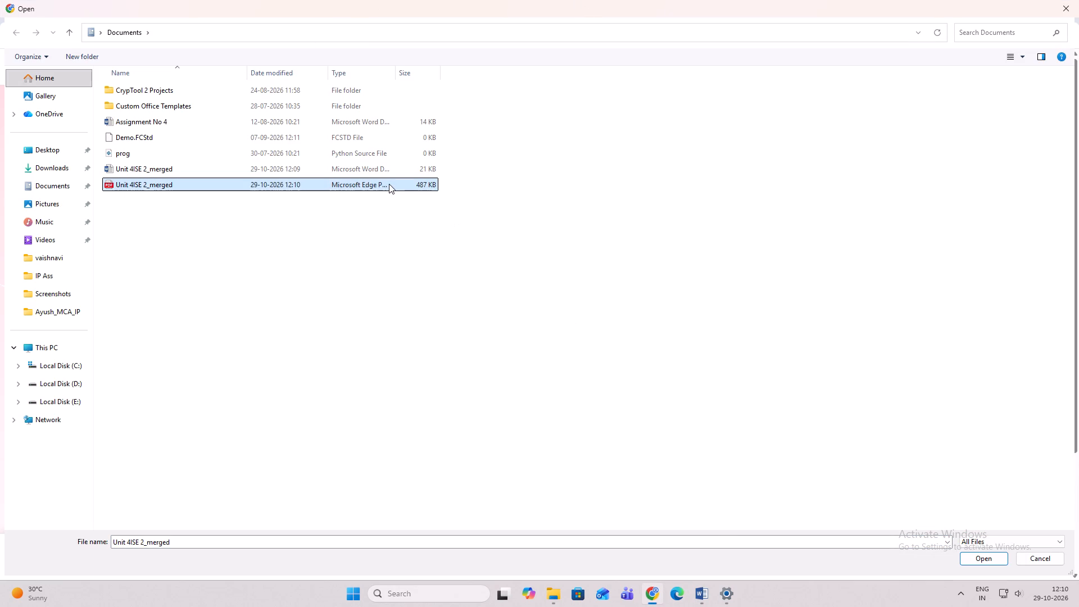
{"action": "double_click", "coordinate": [389, 184]}
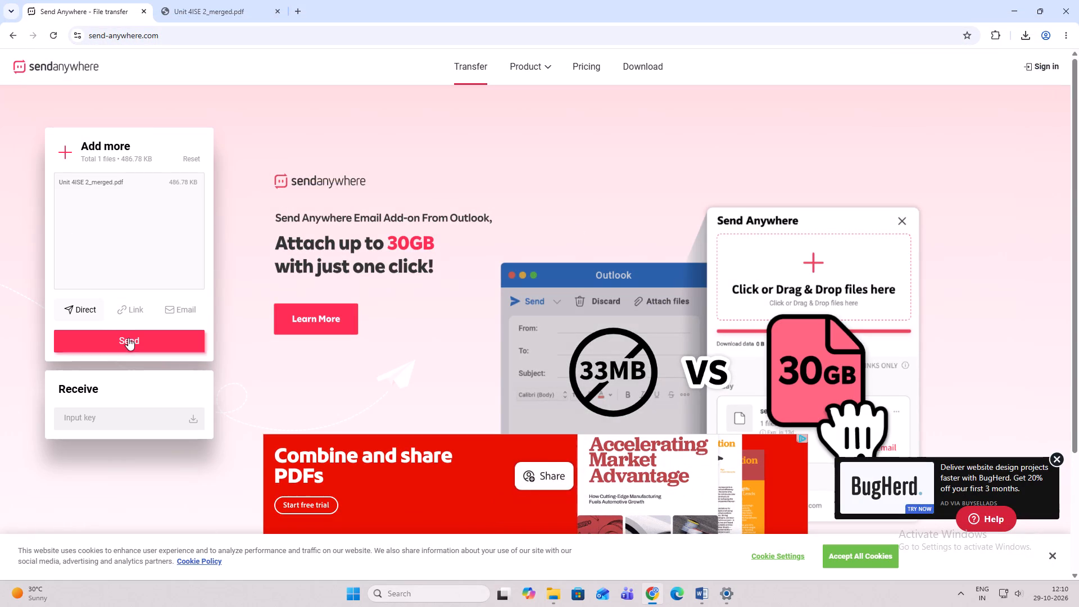
{"action": "left_click", "coordinate": [130, 338]}
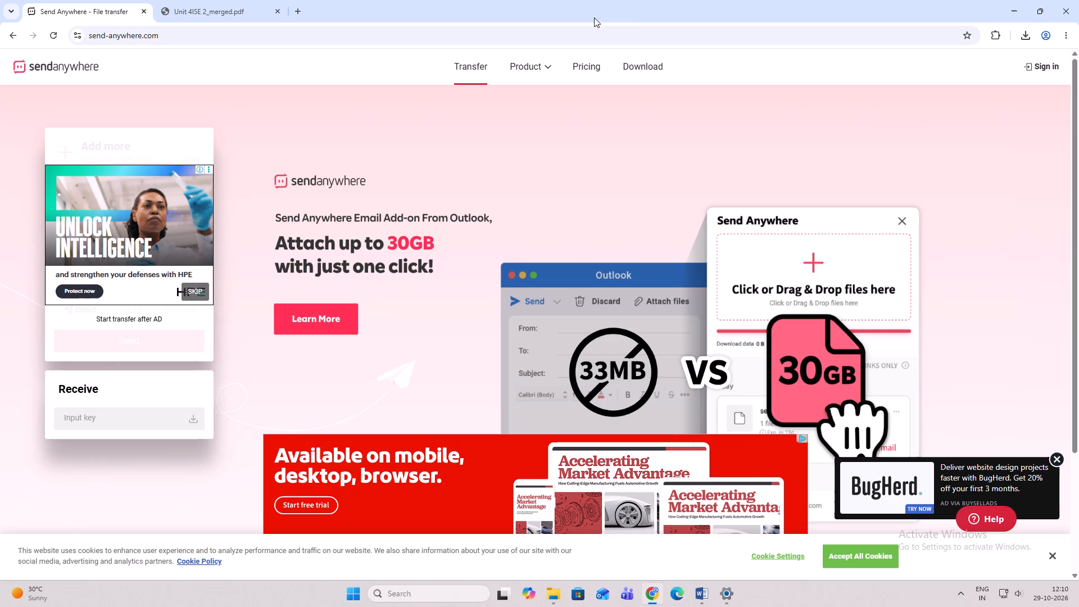
{"action": "left_click", "coordinate": [188, 292]}
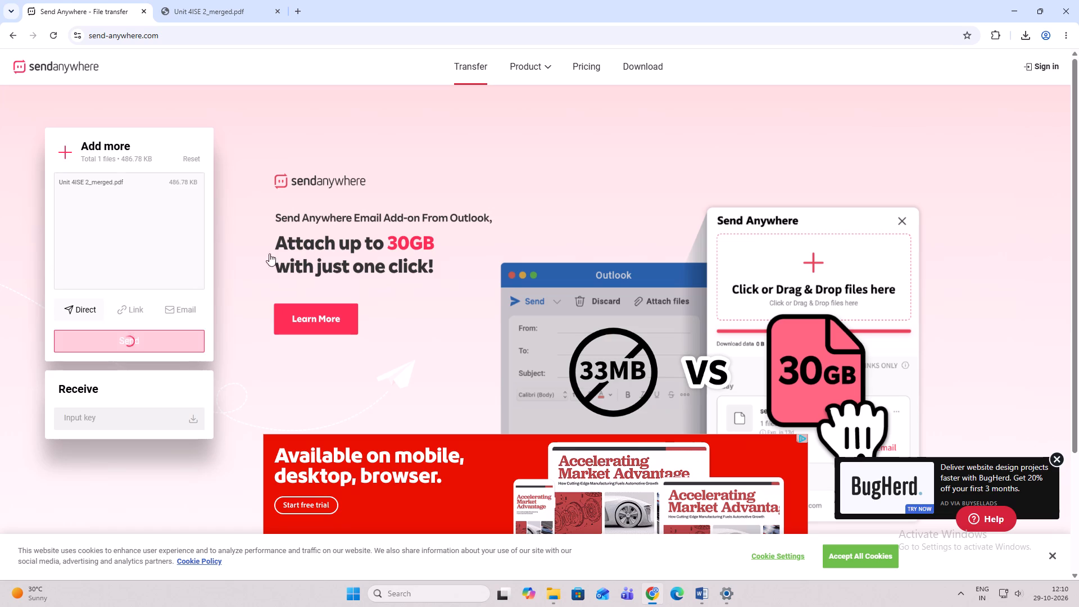
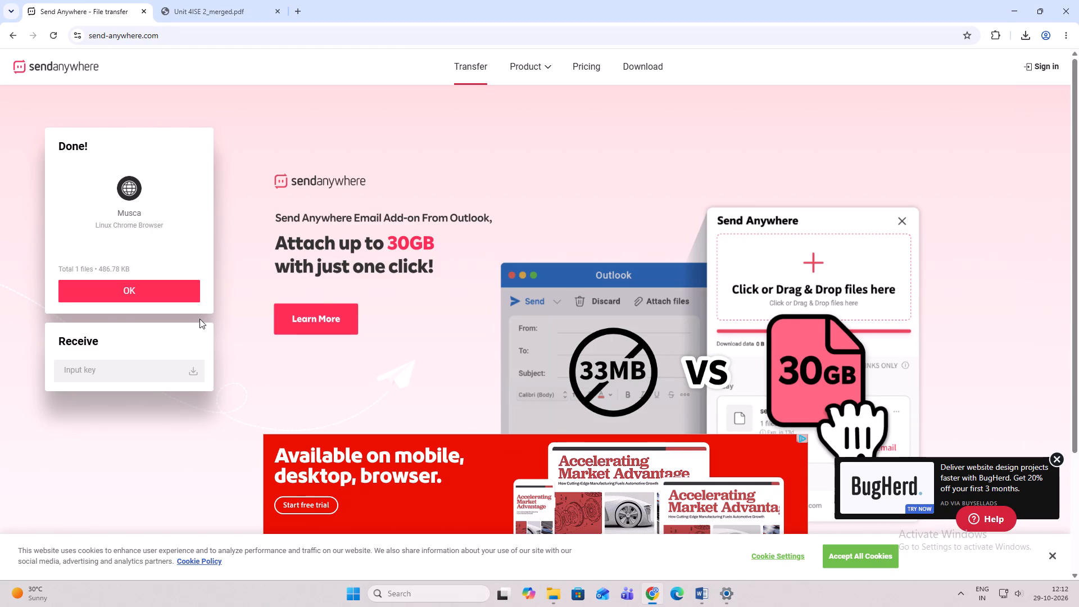
Close the Chrome window with the finished transfer and the Word document Unit 4ISE 2_merged.
{"action": "left_click", "coordinate": [461, 0]}
{"action": "left_click", "coordinate": [462, 0]}
{"action": "left_click", "coordinate": [1073, 4]}
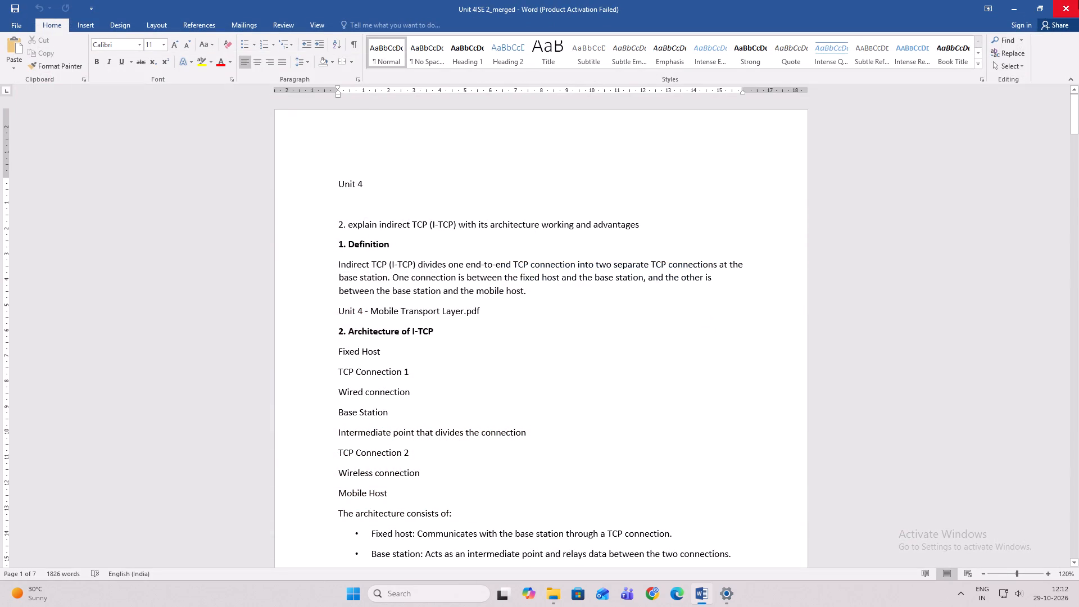
{"action": "left_click", "coordinate": [1078, 0]}
Delete both the Word and PDF files named Unit 4ISE 2_merged from the Documents folder.
{"action": "left_click", "coordinate": [510, 338]}
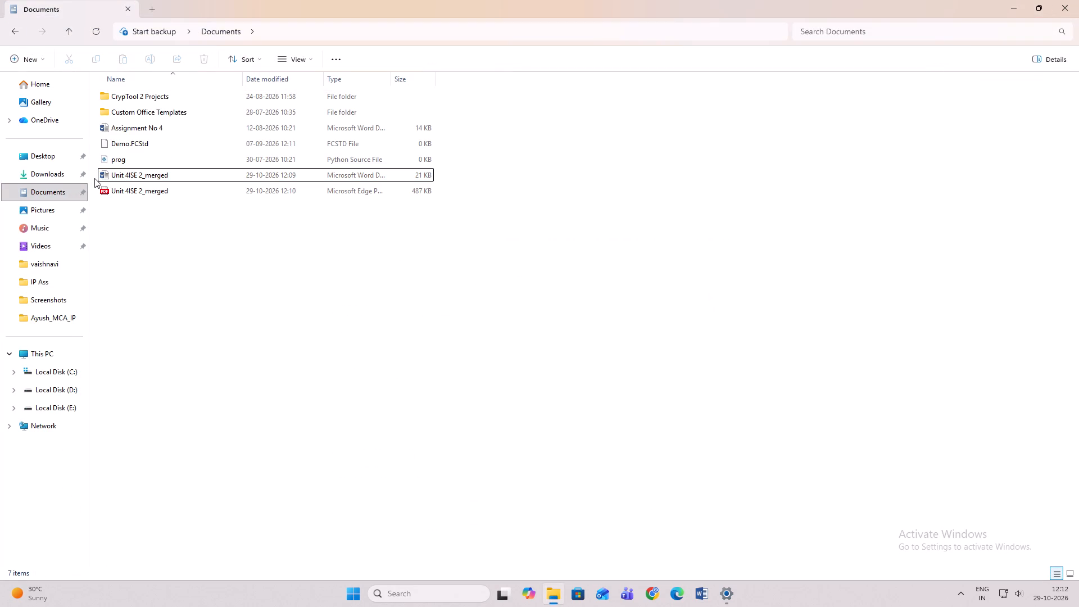
{"action": "left_click_drag", "start_coordinate": [94, 178], "coordinate": [236, 201]}
{"action": "key", "text": "Delete"}
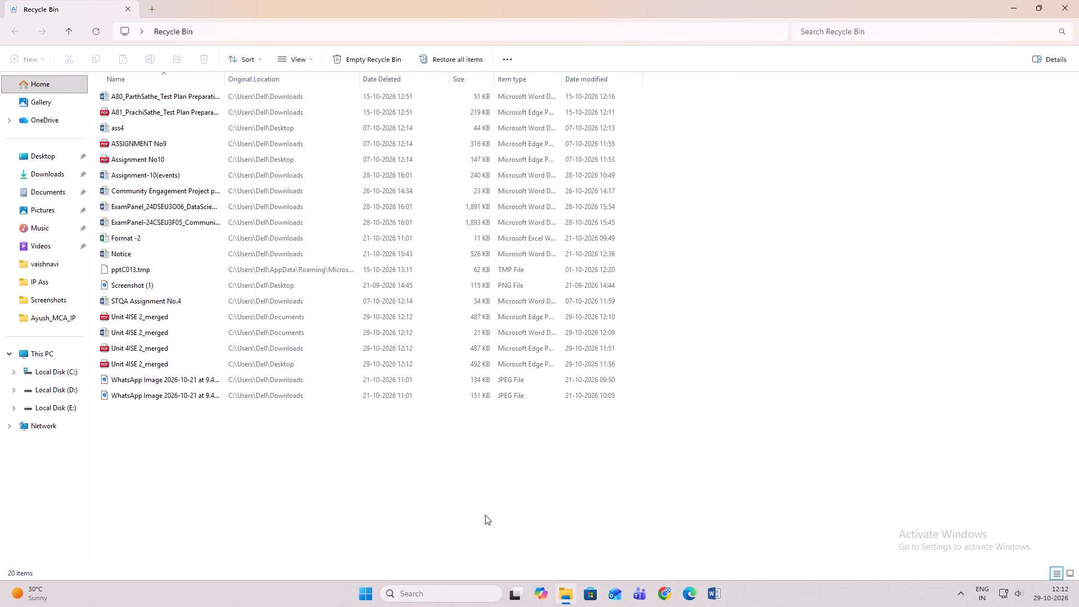
Permanently delete all items in the Recycle Bin and close its window, returning to the desktop.
{"action": "key", "text": "ctrl+a"}
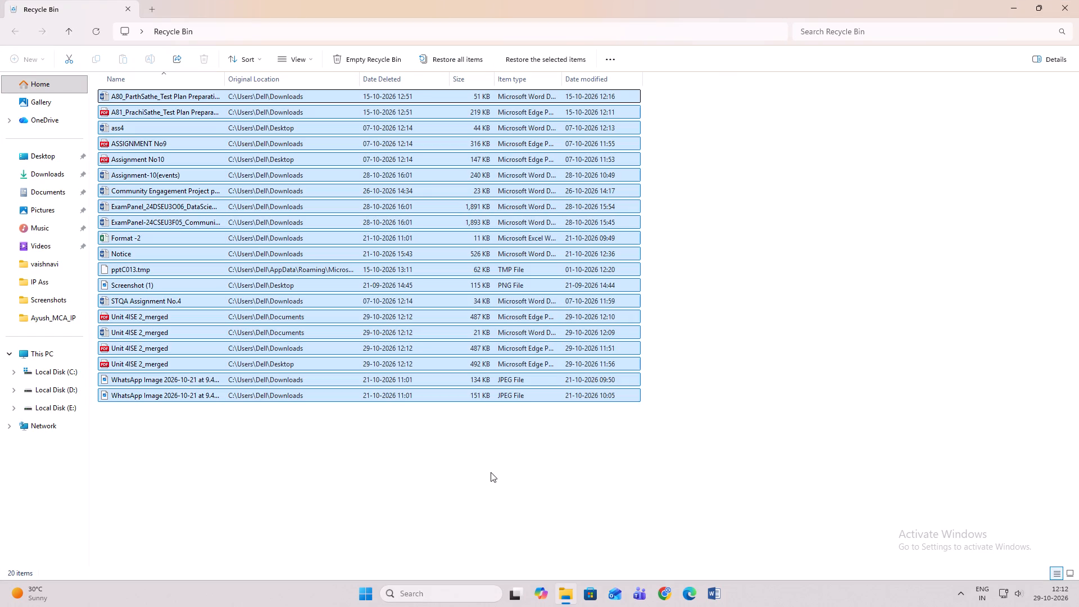
{"action": "key", "text": "Delete"}
{"action": "key", "text": "Return"}
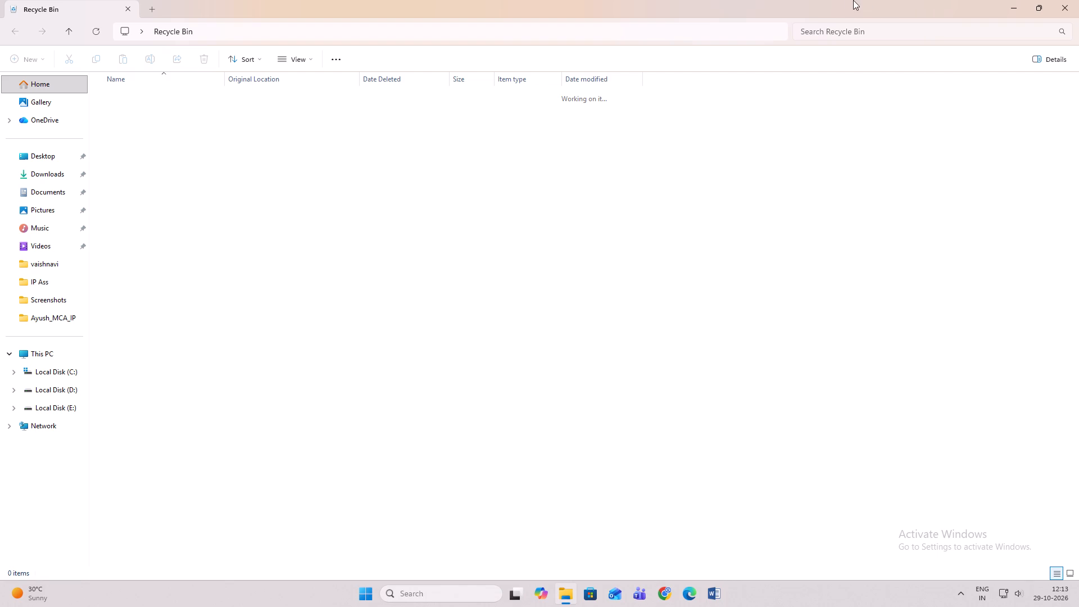
{"action": "left_click", "coordinate": [1078, 0]}
{"action": "left_click", "coordinate": [853, 161]}
{"action": "double_click", "coordinate": [814, 191]}
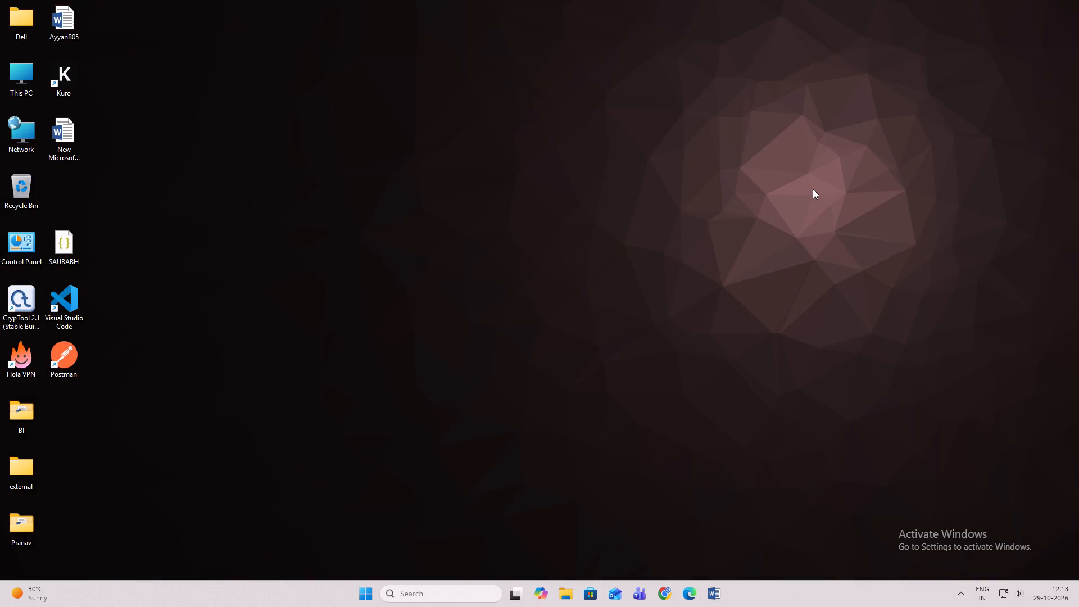